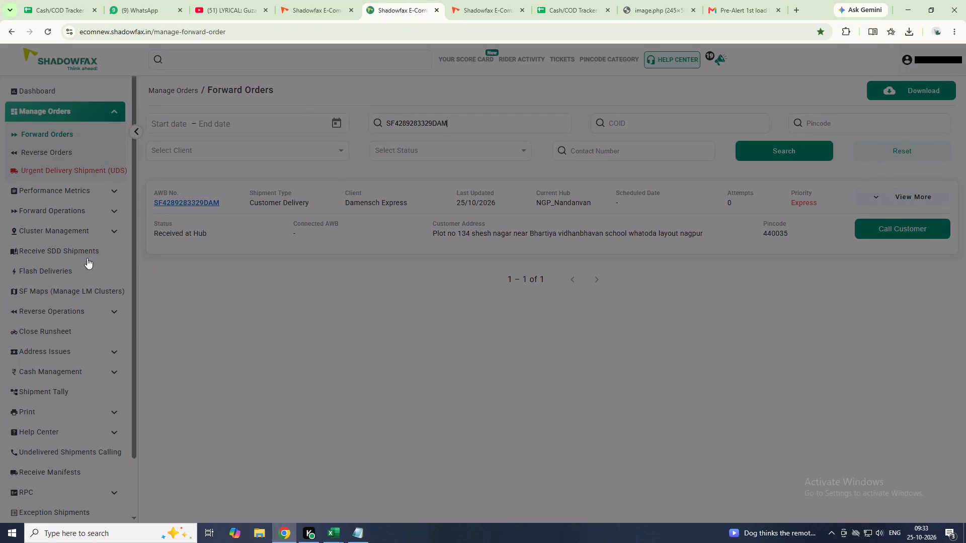
Open runsheet closure for the Forward runsheet type and the rider found by searching "him".
{"action": "left_click", "coordinate": [62, 334]}
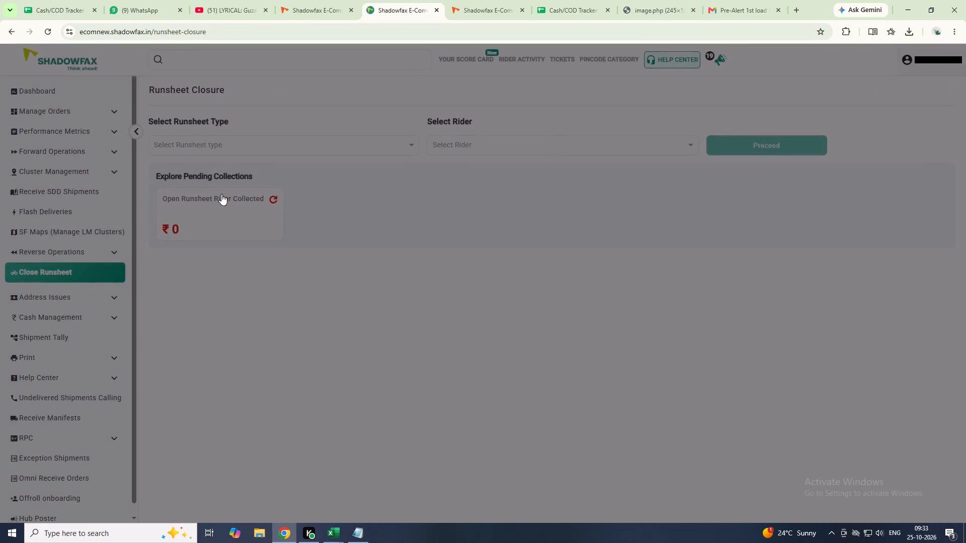
{"action": "left_click_drag", "start_coordinate": [206, 142], "coordinate": [215, 157]}
{"action": "left_click", "coordinate": [203, 160]}
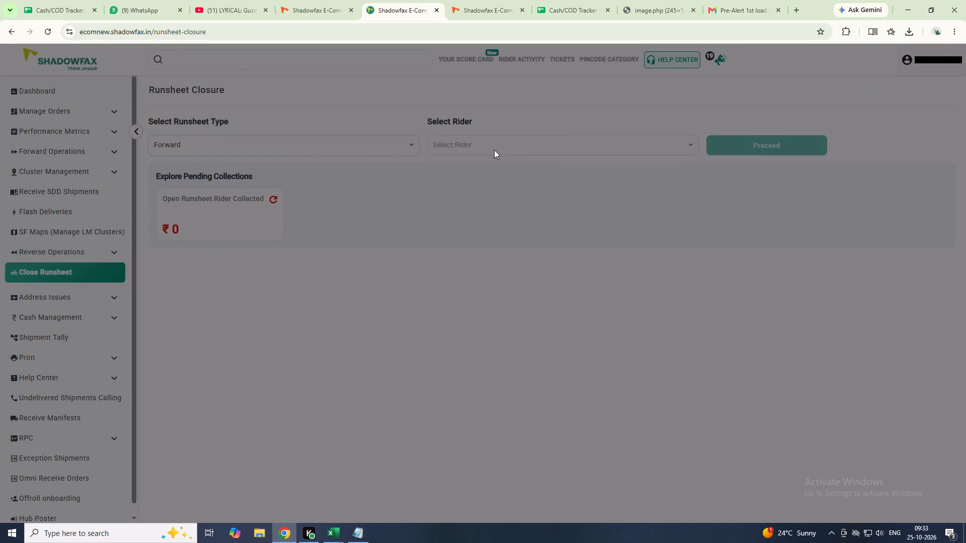
{"action": "left_click", "coordinate": [494, 150]}
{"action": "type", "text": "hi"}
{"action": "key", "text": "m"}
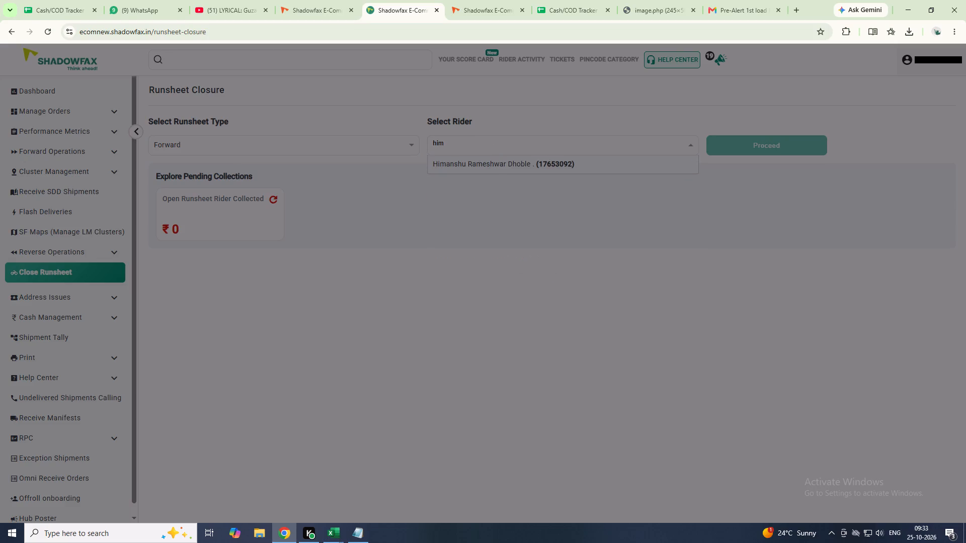
{"action": "left_click", "coordinate": [494, 162]}
{"action": "left_click_drag", "start_coordinate": [770, 143], "coordinate": [764, 143]}
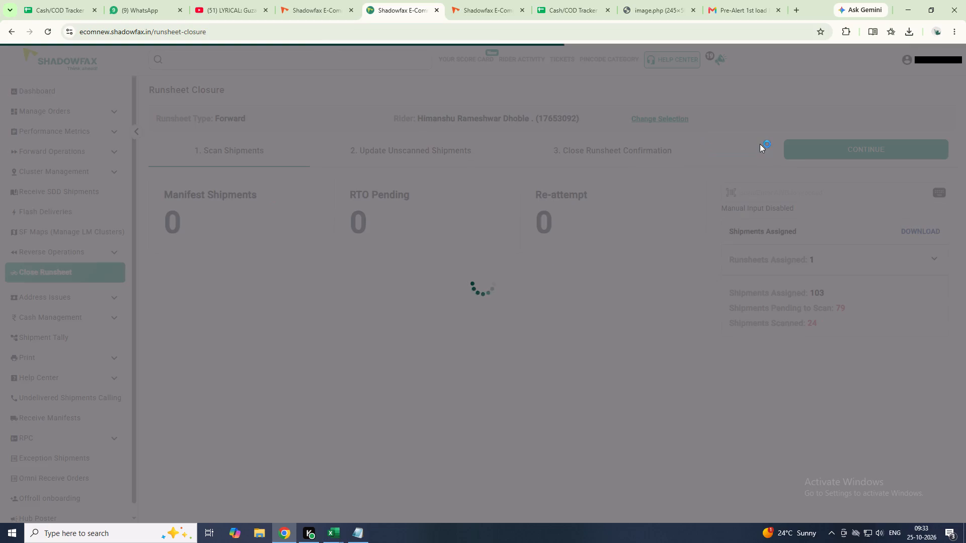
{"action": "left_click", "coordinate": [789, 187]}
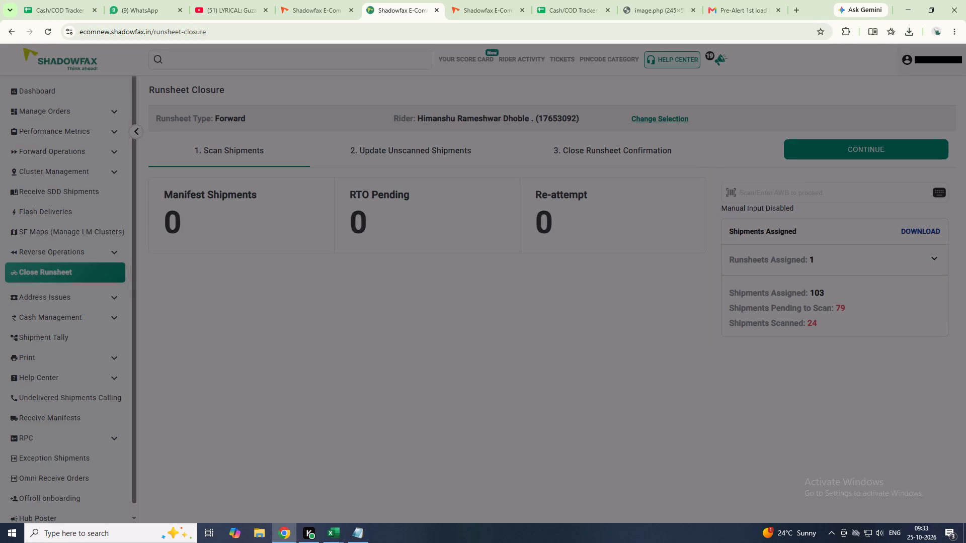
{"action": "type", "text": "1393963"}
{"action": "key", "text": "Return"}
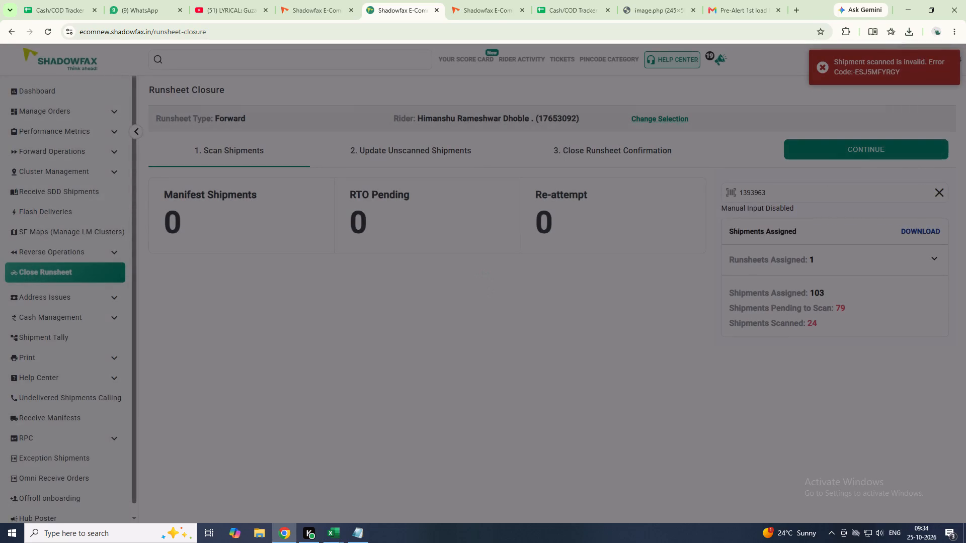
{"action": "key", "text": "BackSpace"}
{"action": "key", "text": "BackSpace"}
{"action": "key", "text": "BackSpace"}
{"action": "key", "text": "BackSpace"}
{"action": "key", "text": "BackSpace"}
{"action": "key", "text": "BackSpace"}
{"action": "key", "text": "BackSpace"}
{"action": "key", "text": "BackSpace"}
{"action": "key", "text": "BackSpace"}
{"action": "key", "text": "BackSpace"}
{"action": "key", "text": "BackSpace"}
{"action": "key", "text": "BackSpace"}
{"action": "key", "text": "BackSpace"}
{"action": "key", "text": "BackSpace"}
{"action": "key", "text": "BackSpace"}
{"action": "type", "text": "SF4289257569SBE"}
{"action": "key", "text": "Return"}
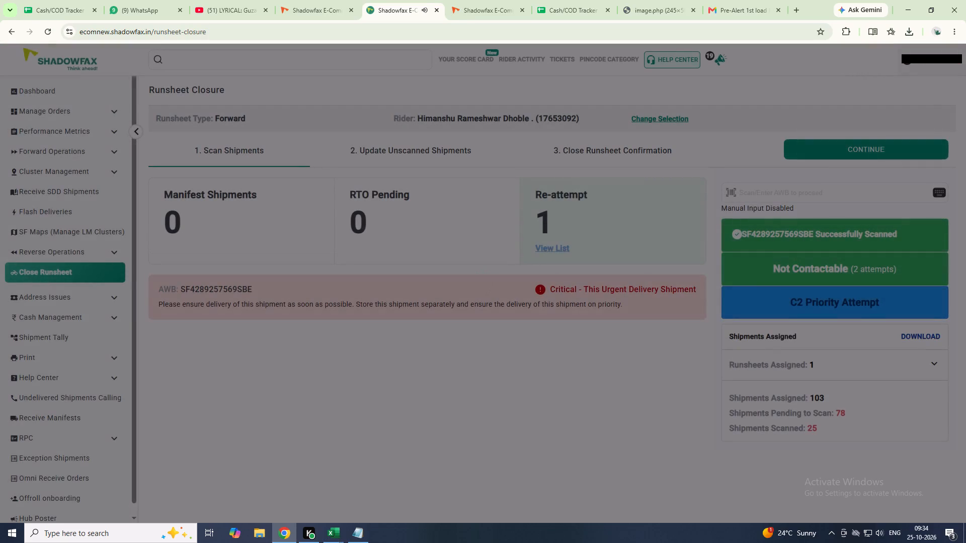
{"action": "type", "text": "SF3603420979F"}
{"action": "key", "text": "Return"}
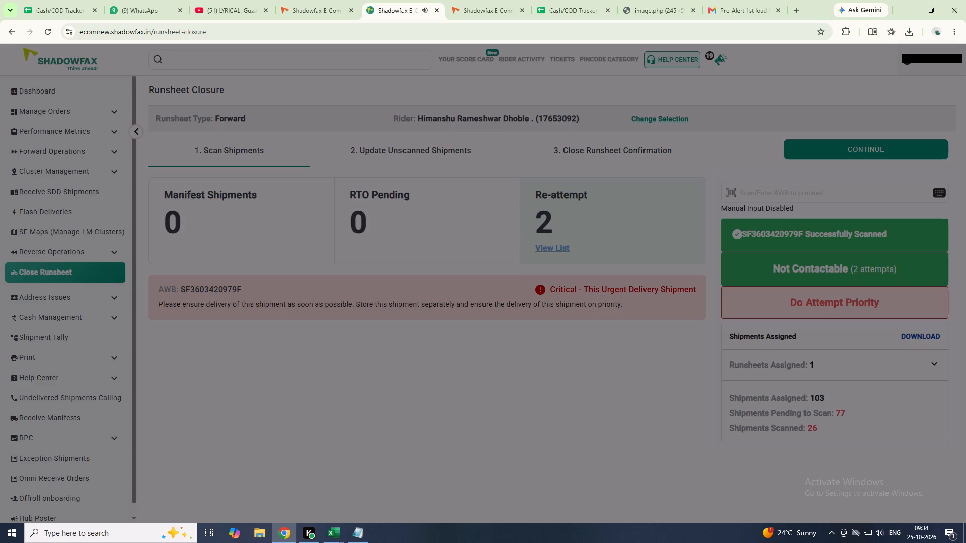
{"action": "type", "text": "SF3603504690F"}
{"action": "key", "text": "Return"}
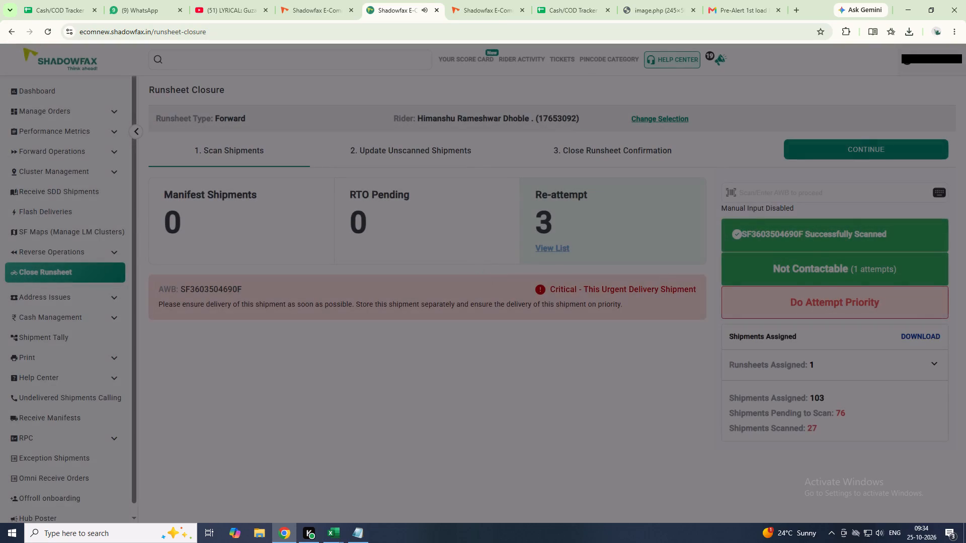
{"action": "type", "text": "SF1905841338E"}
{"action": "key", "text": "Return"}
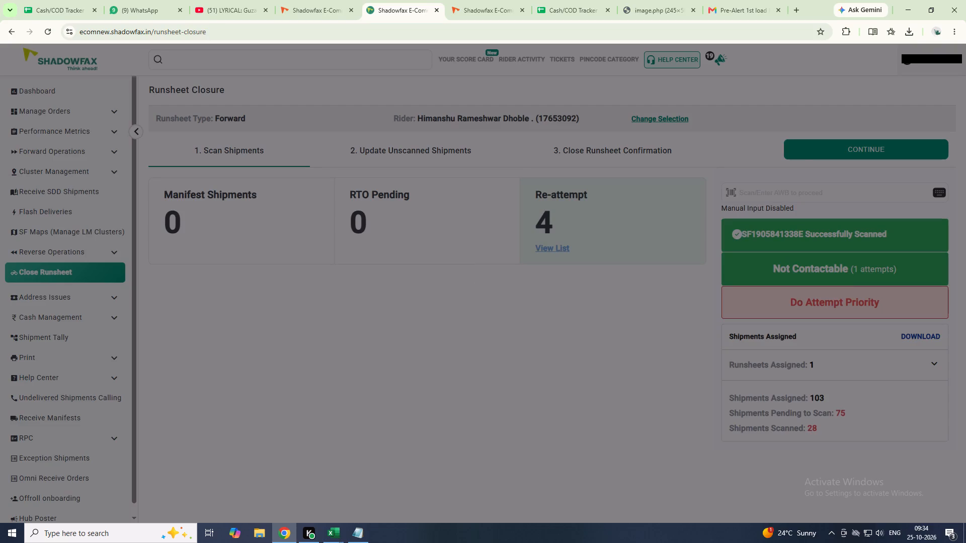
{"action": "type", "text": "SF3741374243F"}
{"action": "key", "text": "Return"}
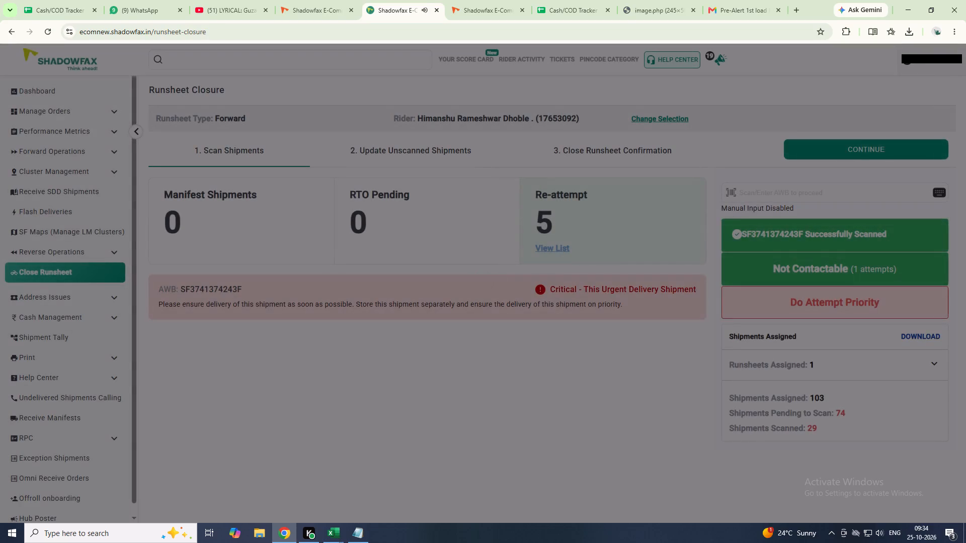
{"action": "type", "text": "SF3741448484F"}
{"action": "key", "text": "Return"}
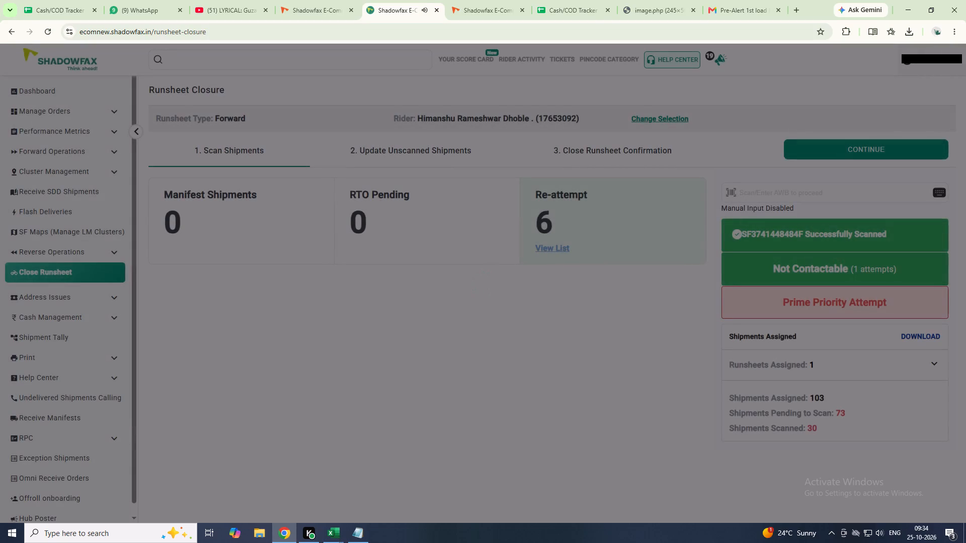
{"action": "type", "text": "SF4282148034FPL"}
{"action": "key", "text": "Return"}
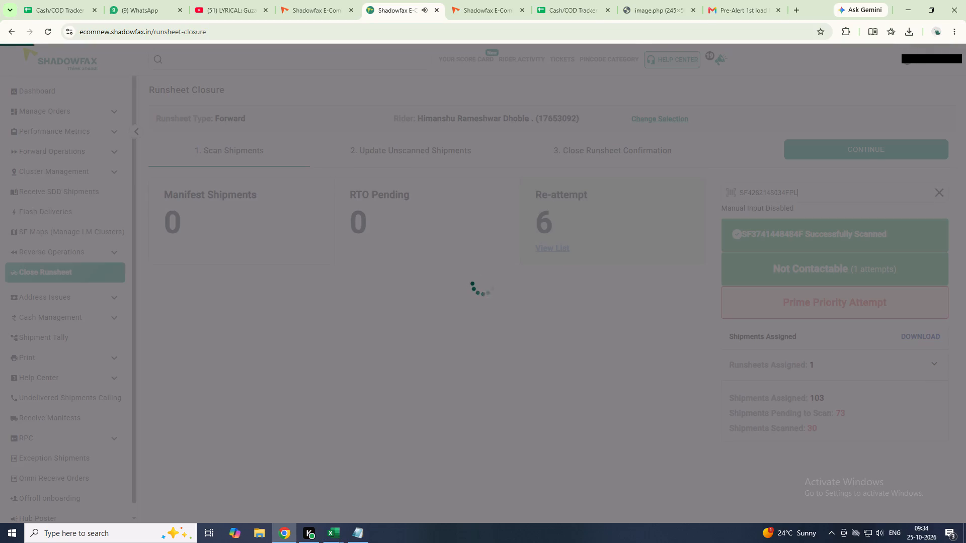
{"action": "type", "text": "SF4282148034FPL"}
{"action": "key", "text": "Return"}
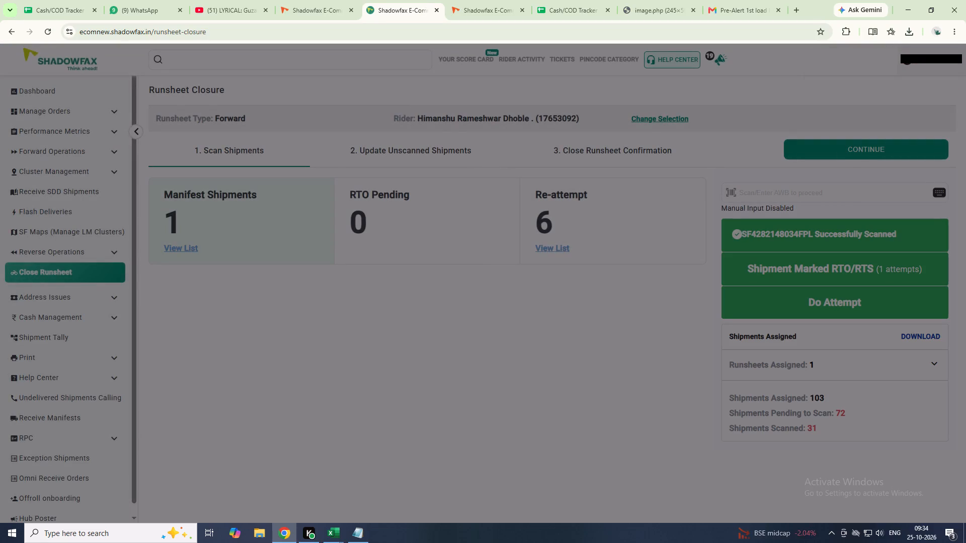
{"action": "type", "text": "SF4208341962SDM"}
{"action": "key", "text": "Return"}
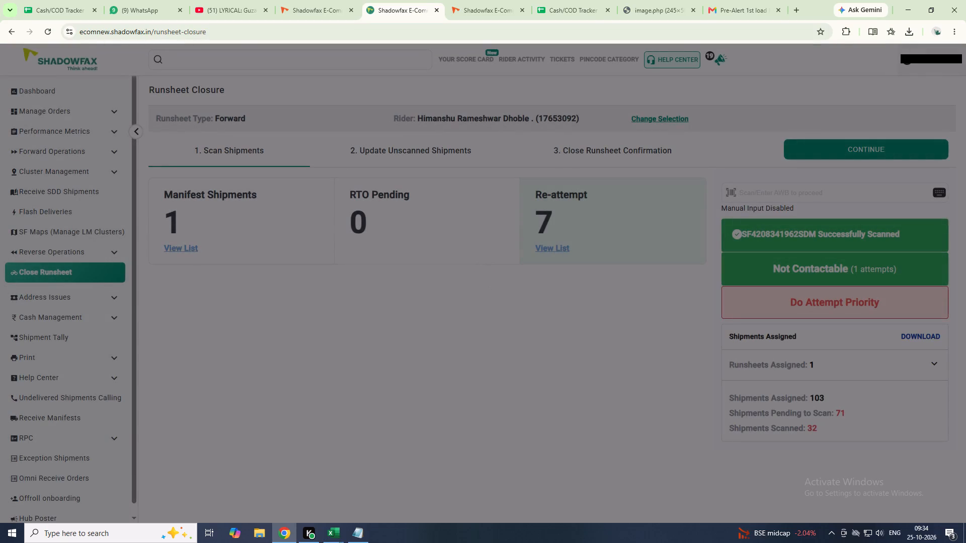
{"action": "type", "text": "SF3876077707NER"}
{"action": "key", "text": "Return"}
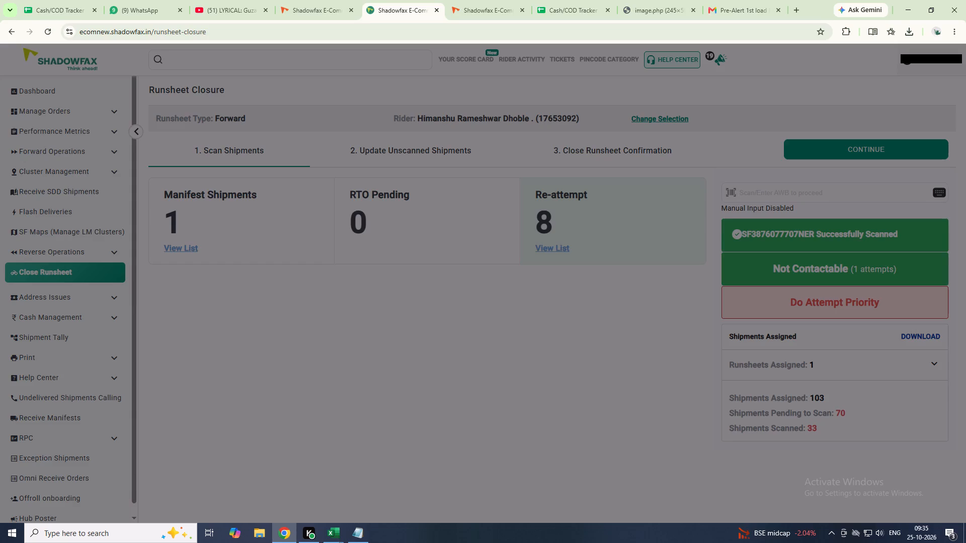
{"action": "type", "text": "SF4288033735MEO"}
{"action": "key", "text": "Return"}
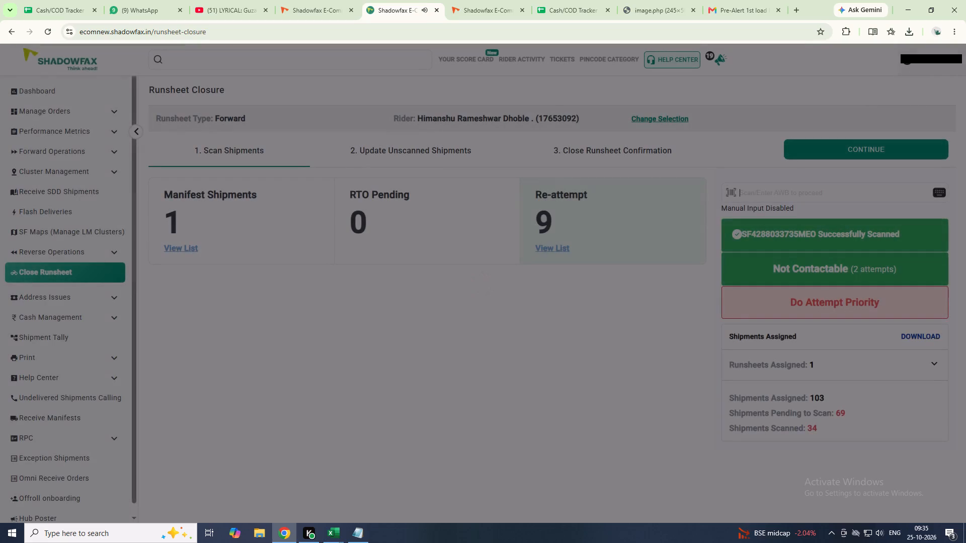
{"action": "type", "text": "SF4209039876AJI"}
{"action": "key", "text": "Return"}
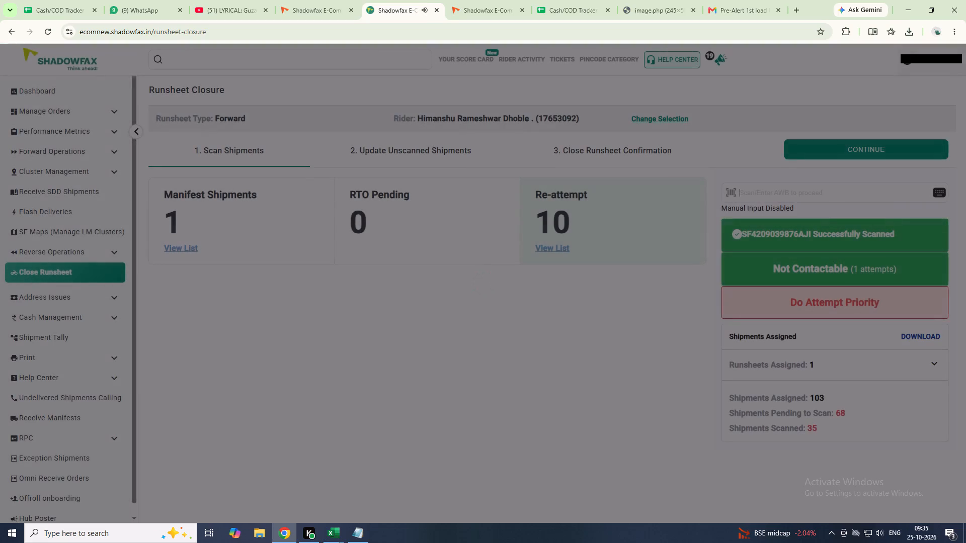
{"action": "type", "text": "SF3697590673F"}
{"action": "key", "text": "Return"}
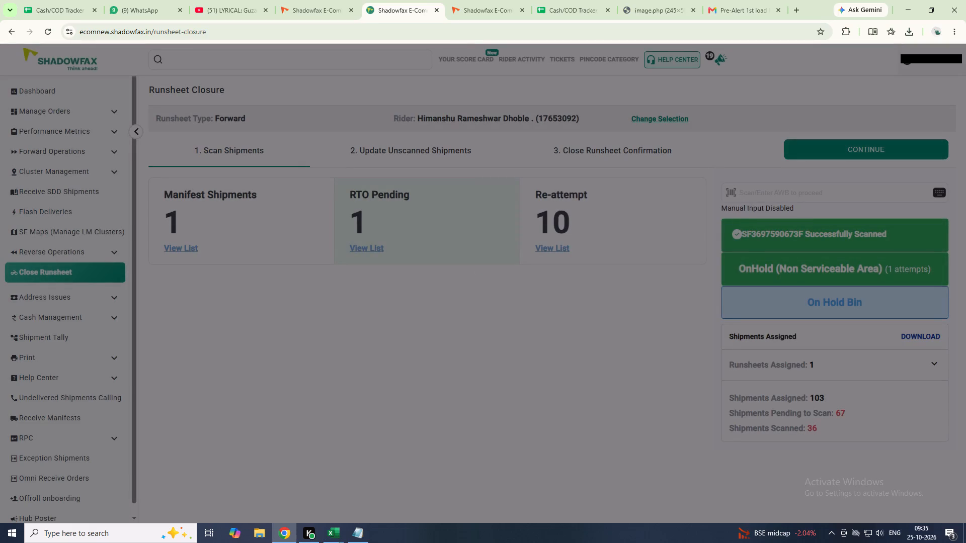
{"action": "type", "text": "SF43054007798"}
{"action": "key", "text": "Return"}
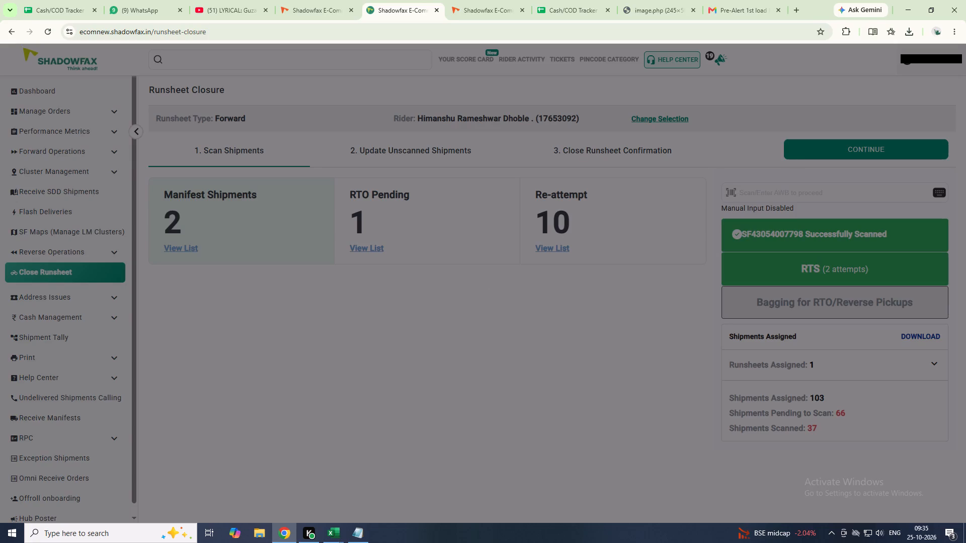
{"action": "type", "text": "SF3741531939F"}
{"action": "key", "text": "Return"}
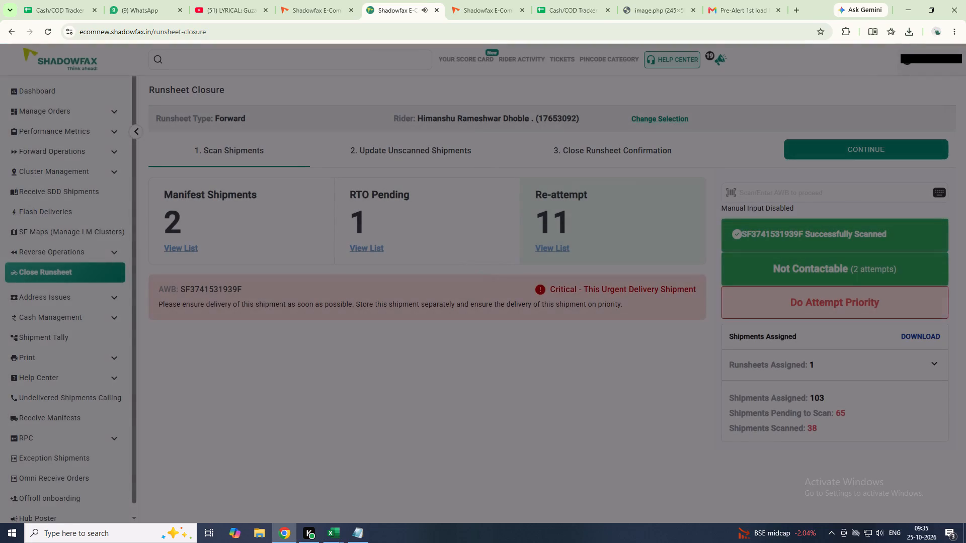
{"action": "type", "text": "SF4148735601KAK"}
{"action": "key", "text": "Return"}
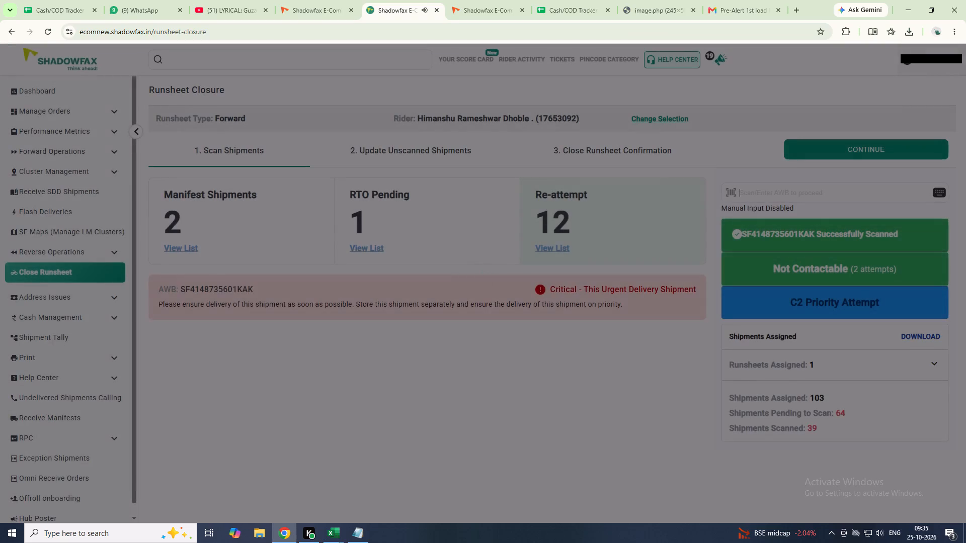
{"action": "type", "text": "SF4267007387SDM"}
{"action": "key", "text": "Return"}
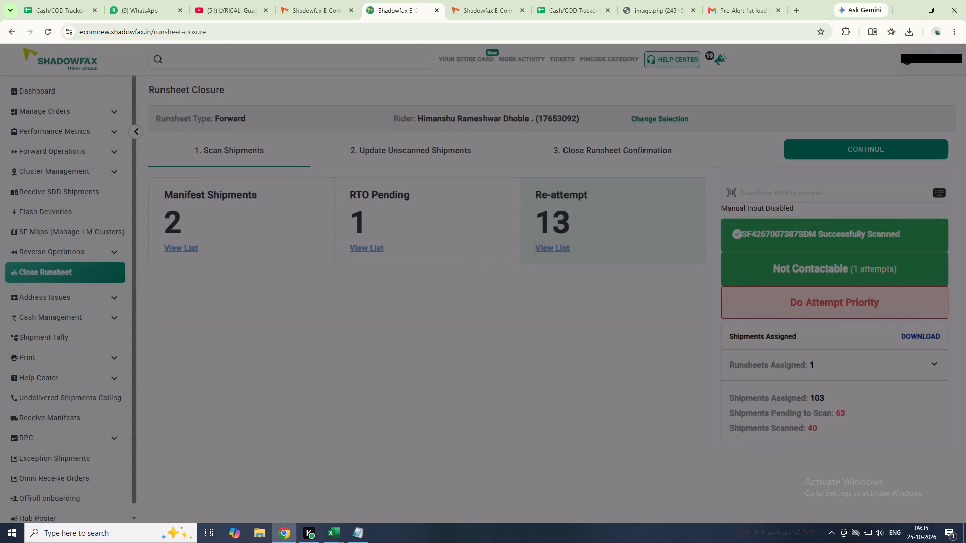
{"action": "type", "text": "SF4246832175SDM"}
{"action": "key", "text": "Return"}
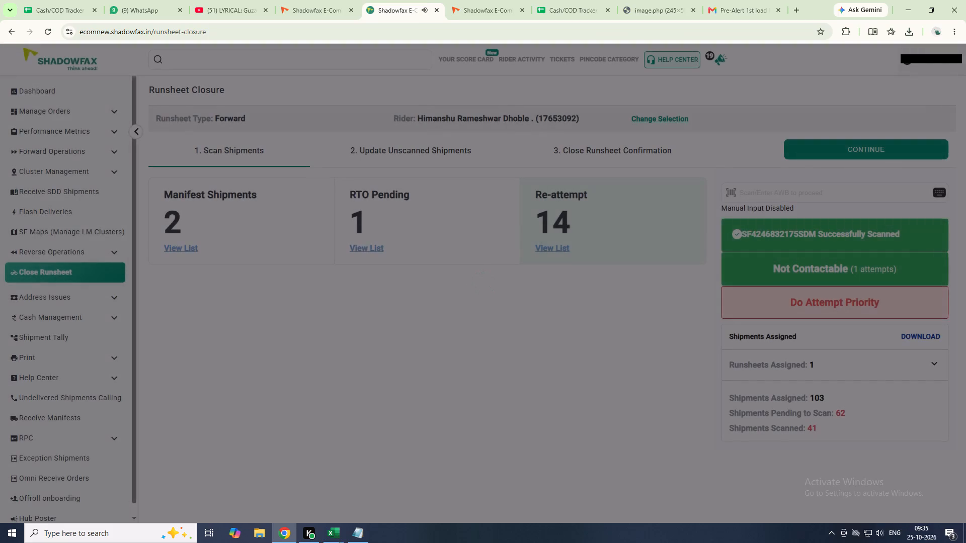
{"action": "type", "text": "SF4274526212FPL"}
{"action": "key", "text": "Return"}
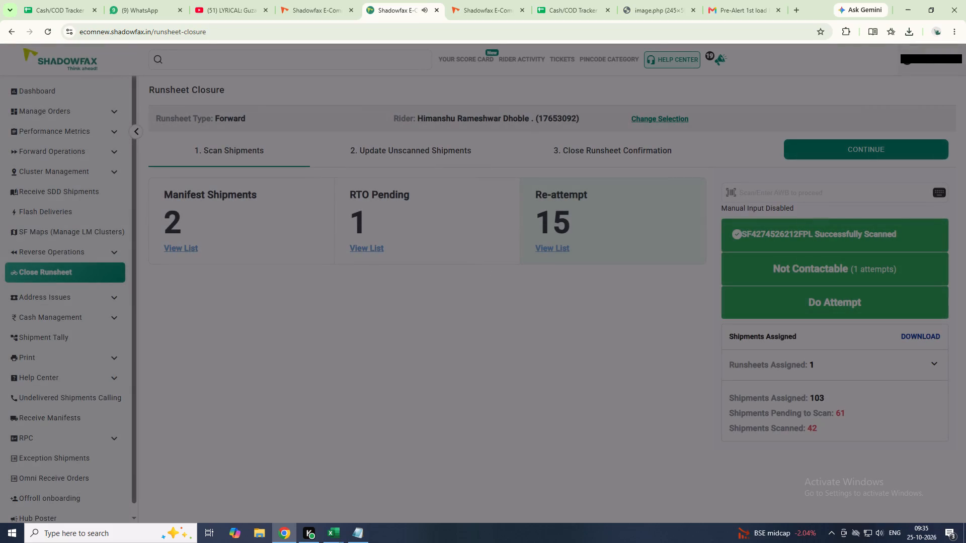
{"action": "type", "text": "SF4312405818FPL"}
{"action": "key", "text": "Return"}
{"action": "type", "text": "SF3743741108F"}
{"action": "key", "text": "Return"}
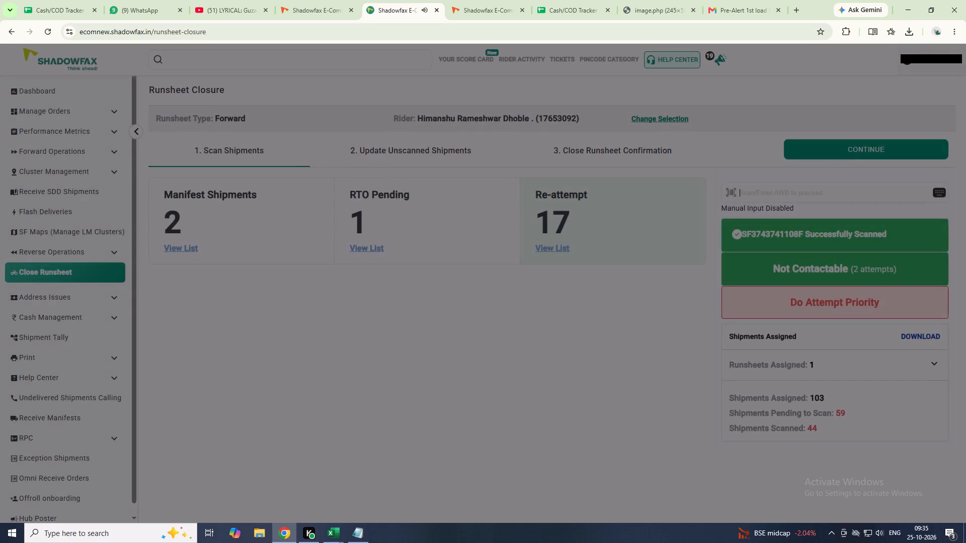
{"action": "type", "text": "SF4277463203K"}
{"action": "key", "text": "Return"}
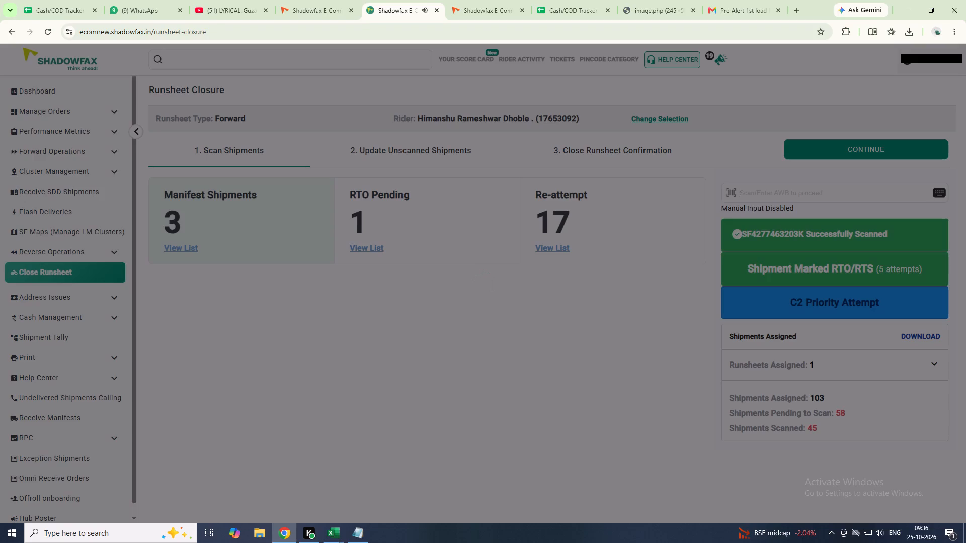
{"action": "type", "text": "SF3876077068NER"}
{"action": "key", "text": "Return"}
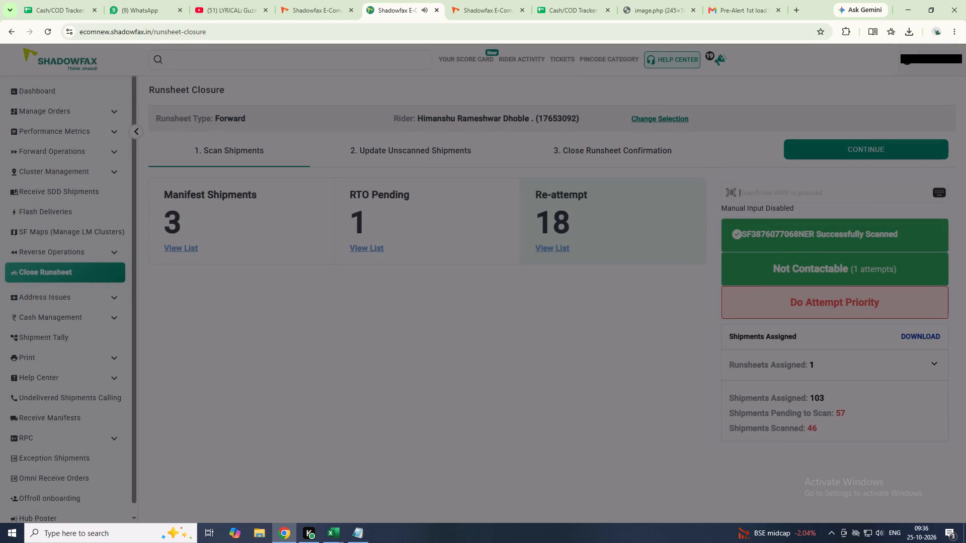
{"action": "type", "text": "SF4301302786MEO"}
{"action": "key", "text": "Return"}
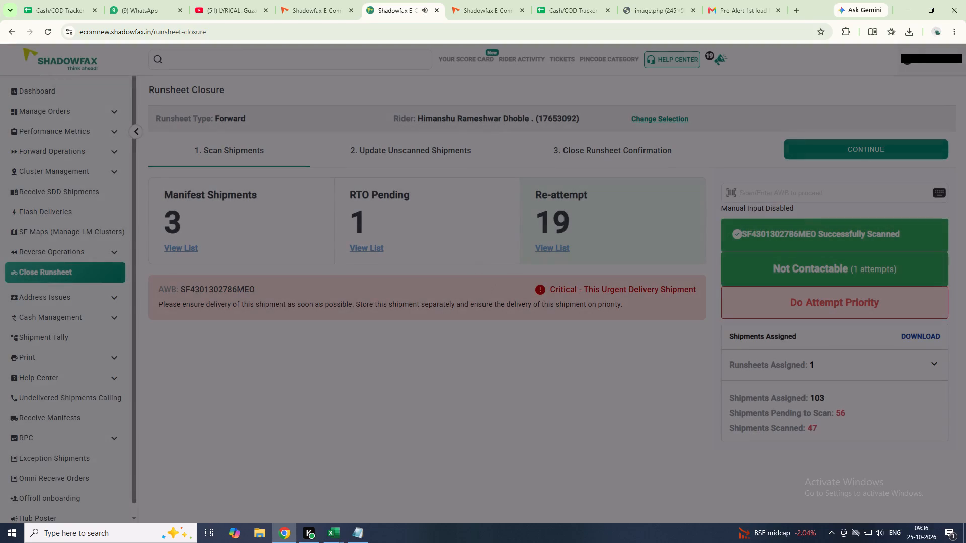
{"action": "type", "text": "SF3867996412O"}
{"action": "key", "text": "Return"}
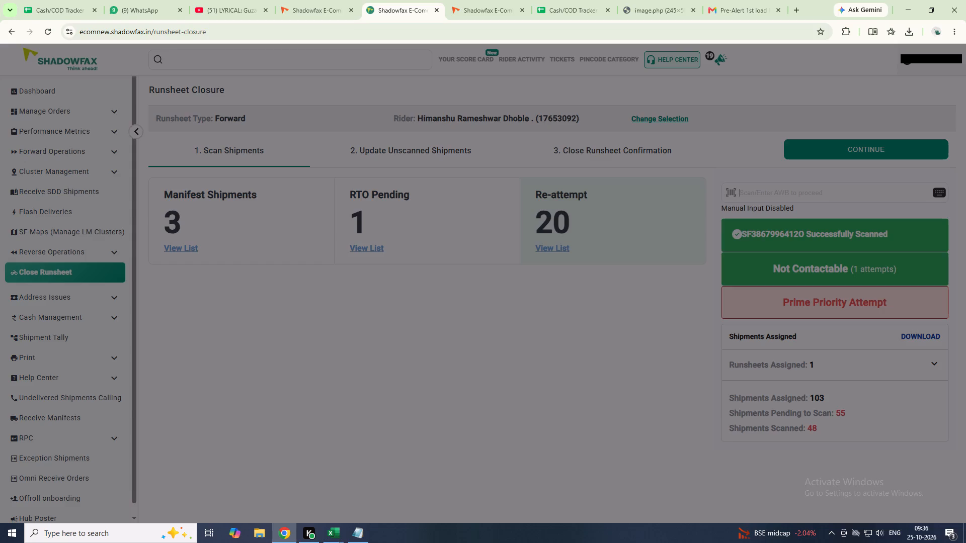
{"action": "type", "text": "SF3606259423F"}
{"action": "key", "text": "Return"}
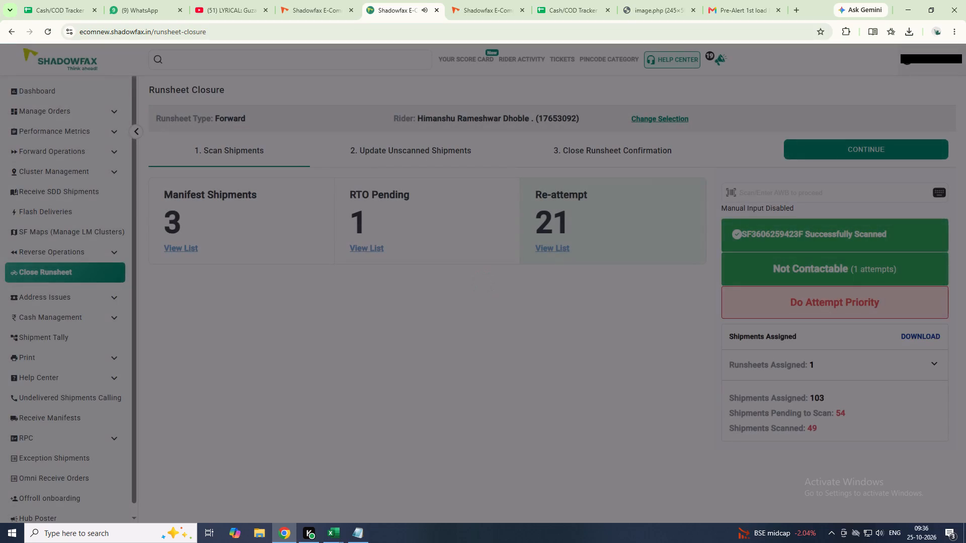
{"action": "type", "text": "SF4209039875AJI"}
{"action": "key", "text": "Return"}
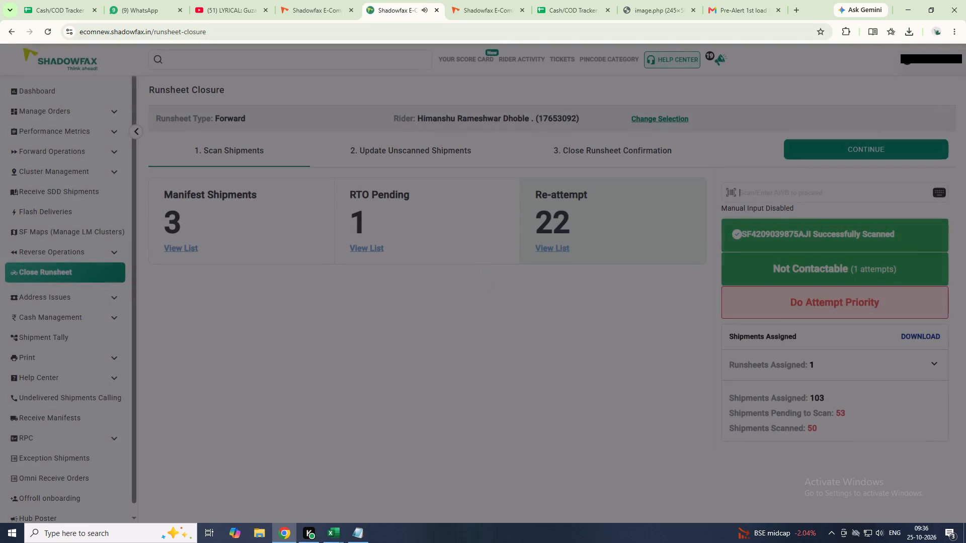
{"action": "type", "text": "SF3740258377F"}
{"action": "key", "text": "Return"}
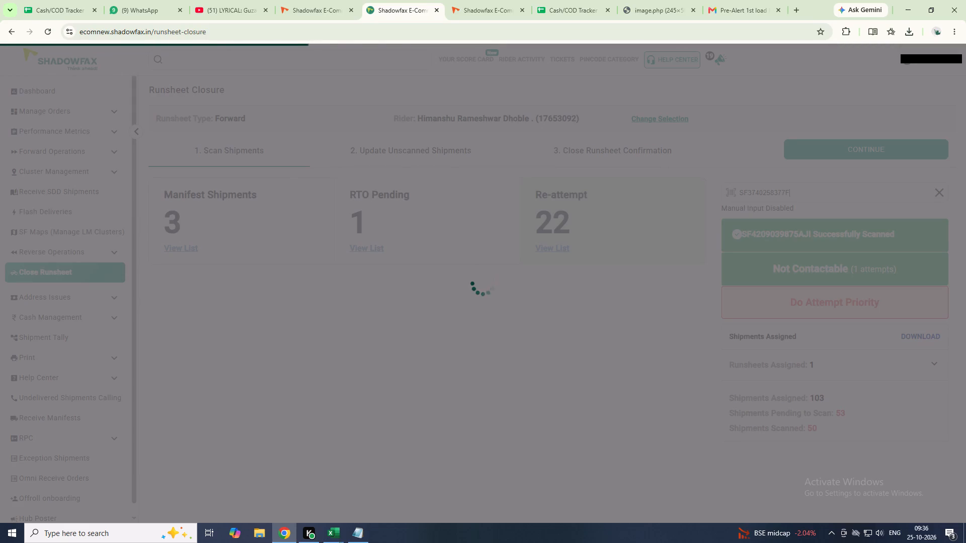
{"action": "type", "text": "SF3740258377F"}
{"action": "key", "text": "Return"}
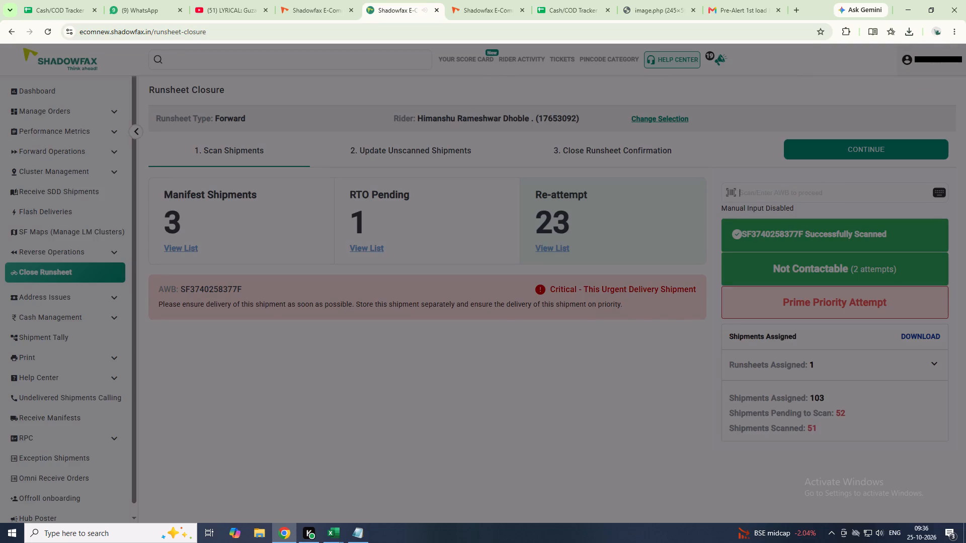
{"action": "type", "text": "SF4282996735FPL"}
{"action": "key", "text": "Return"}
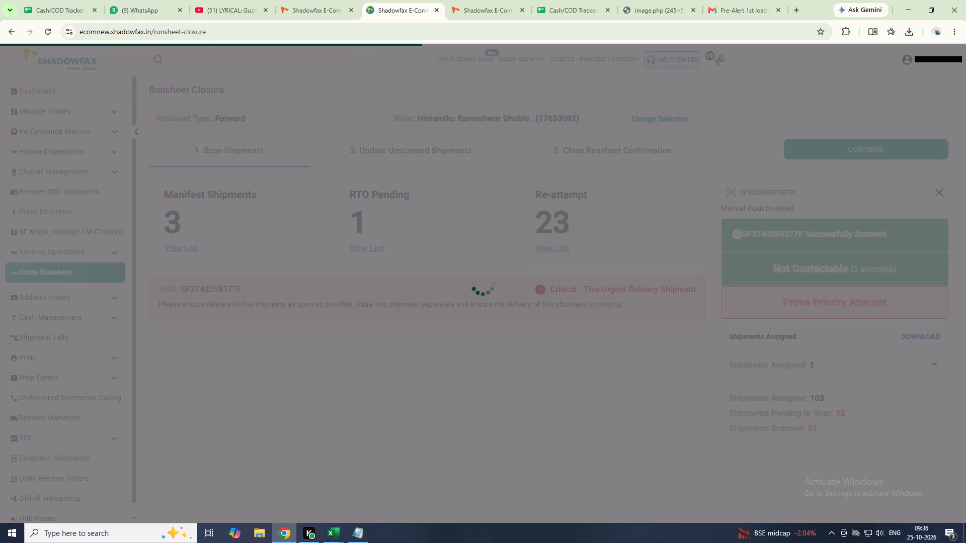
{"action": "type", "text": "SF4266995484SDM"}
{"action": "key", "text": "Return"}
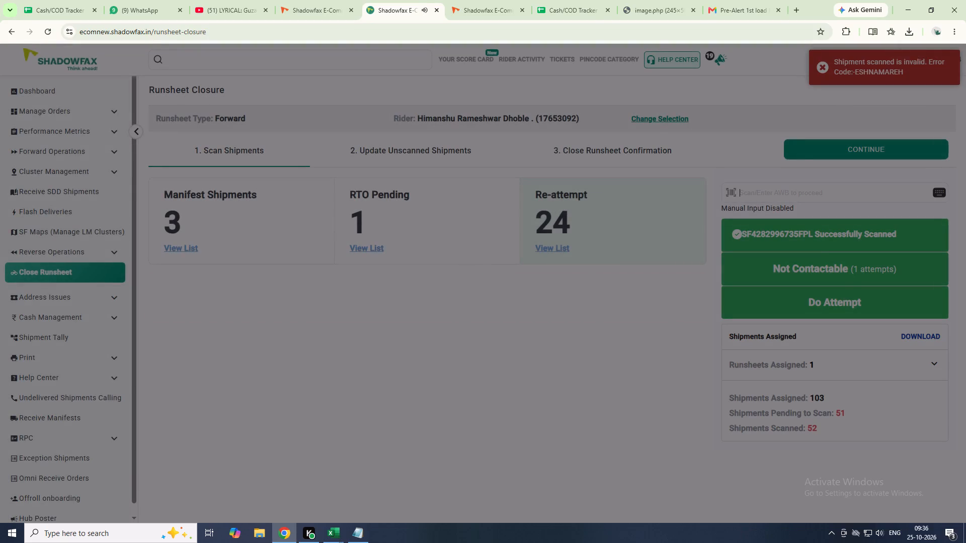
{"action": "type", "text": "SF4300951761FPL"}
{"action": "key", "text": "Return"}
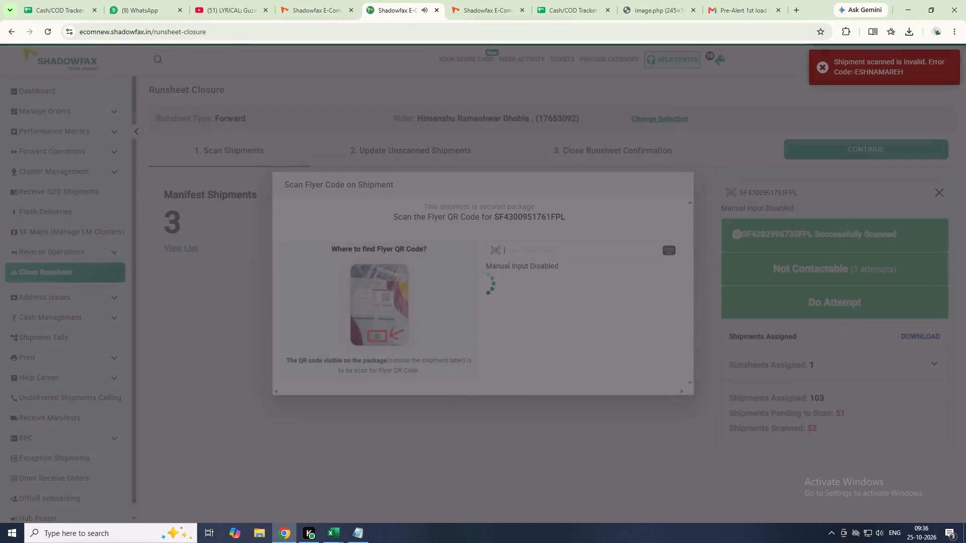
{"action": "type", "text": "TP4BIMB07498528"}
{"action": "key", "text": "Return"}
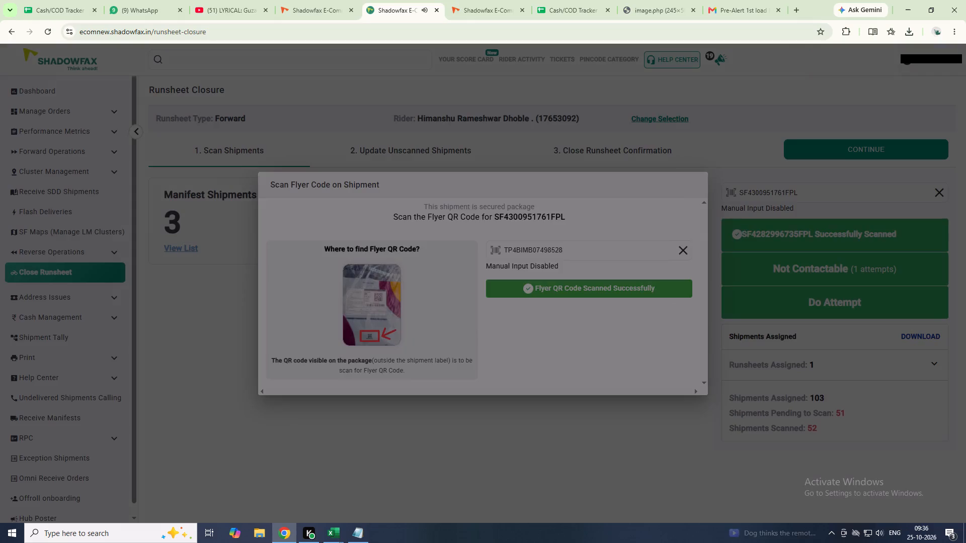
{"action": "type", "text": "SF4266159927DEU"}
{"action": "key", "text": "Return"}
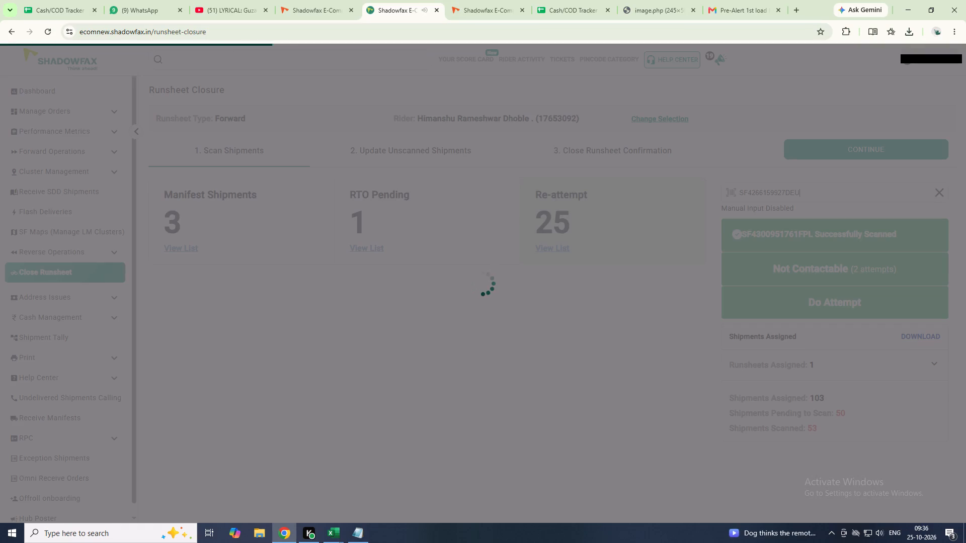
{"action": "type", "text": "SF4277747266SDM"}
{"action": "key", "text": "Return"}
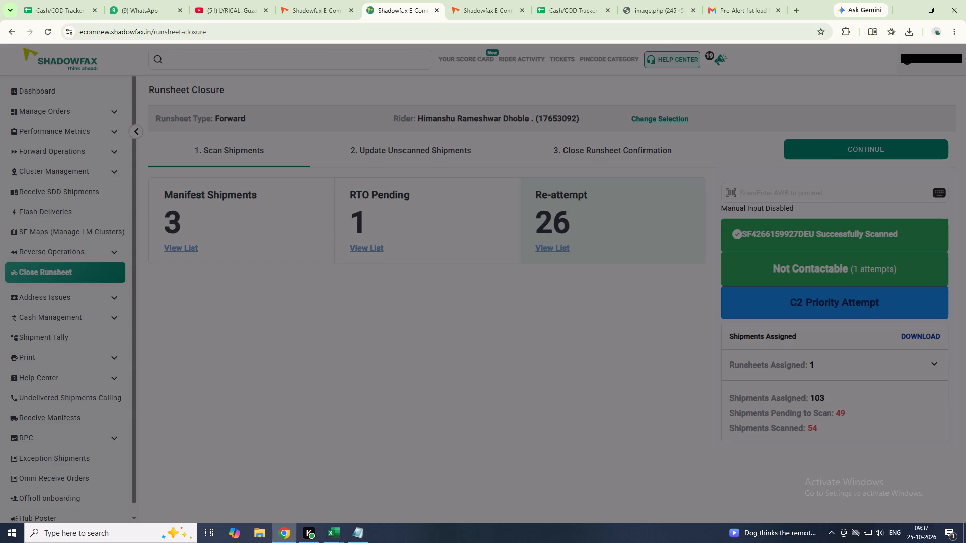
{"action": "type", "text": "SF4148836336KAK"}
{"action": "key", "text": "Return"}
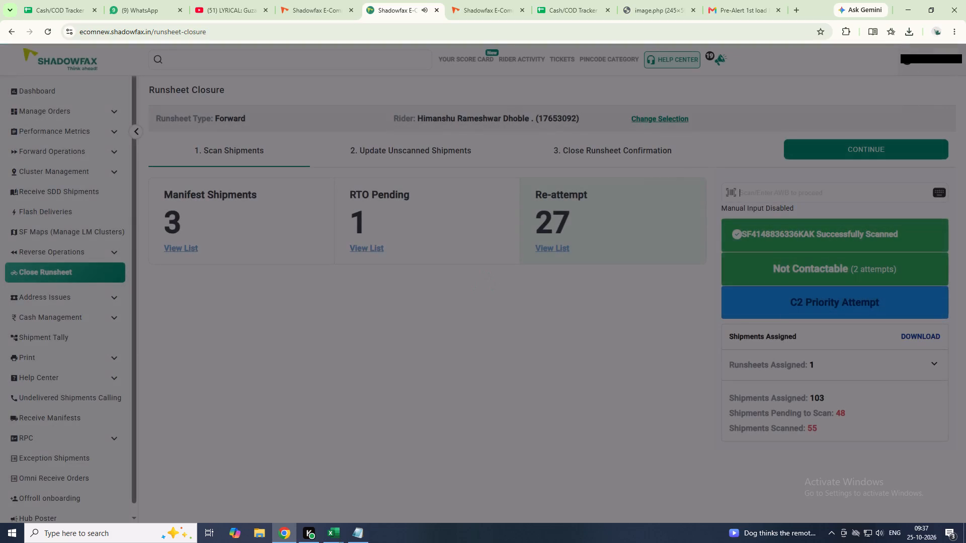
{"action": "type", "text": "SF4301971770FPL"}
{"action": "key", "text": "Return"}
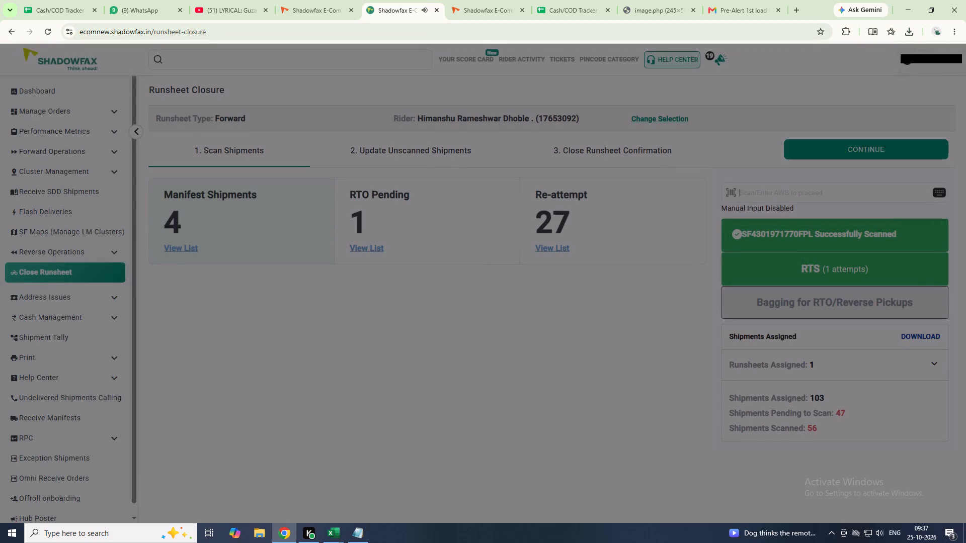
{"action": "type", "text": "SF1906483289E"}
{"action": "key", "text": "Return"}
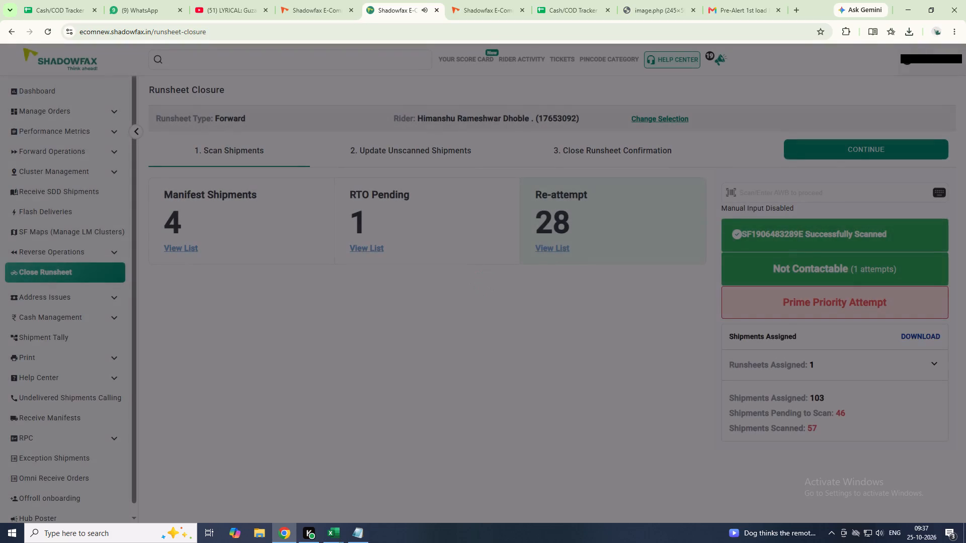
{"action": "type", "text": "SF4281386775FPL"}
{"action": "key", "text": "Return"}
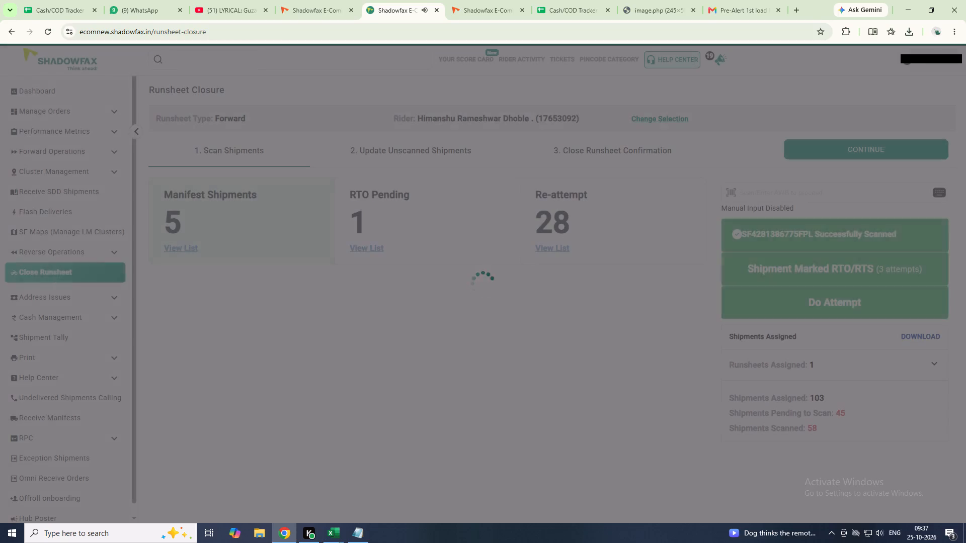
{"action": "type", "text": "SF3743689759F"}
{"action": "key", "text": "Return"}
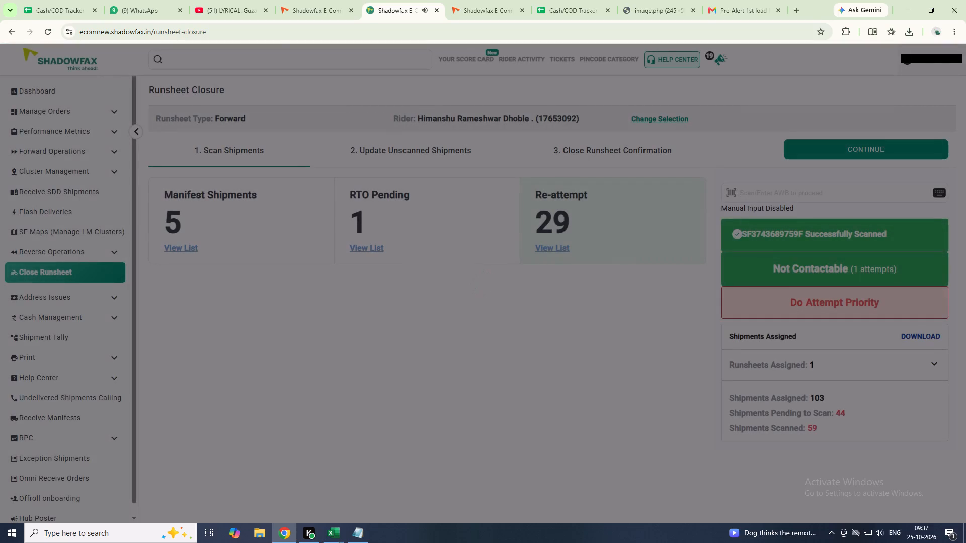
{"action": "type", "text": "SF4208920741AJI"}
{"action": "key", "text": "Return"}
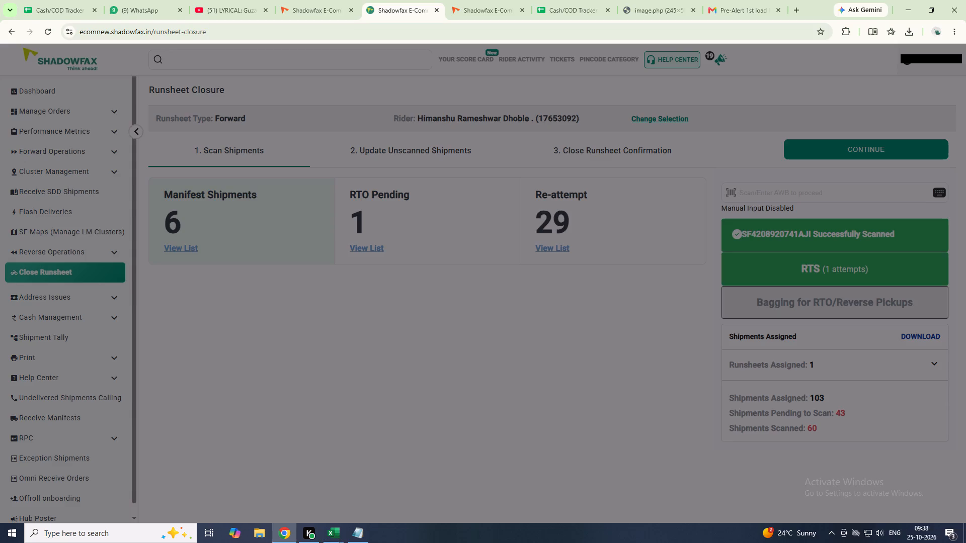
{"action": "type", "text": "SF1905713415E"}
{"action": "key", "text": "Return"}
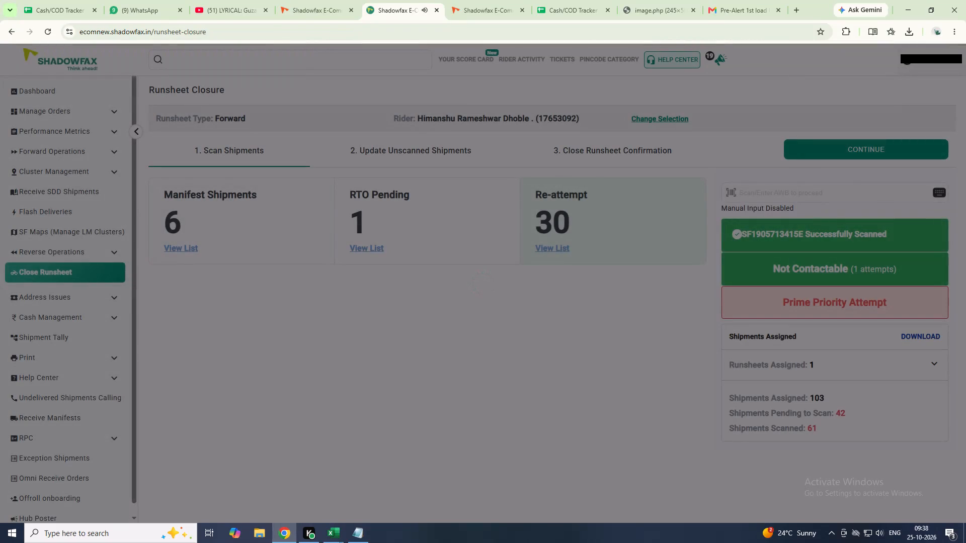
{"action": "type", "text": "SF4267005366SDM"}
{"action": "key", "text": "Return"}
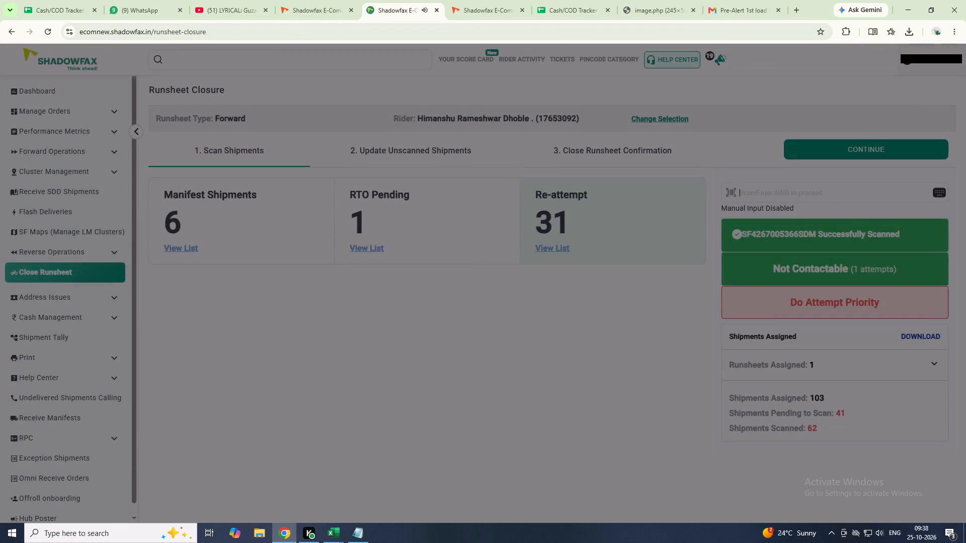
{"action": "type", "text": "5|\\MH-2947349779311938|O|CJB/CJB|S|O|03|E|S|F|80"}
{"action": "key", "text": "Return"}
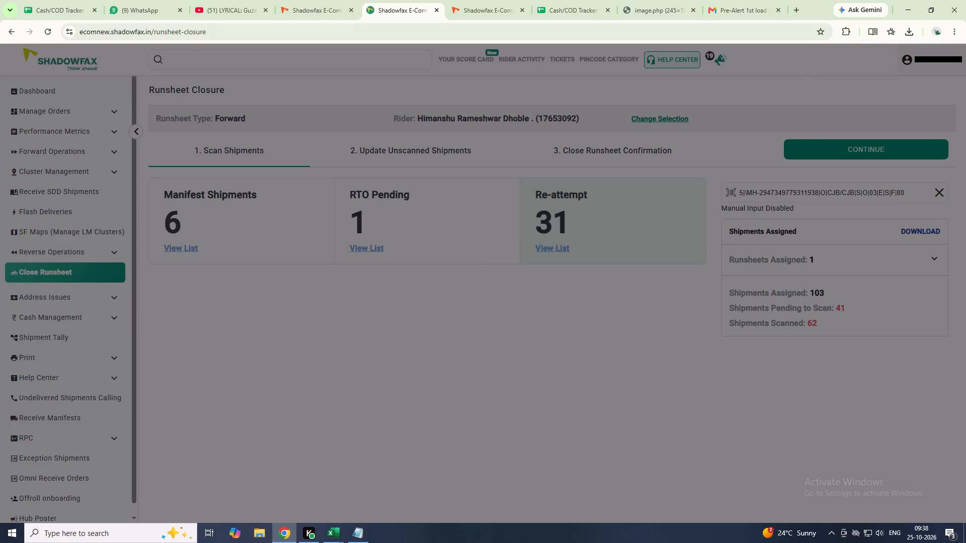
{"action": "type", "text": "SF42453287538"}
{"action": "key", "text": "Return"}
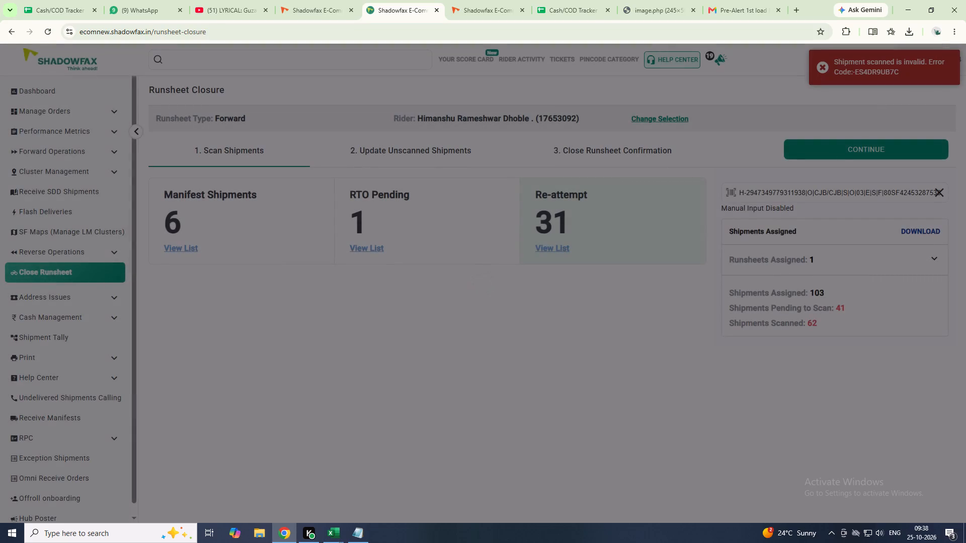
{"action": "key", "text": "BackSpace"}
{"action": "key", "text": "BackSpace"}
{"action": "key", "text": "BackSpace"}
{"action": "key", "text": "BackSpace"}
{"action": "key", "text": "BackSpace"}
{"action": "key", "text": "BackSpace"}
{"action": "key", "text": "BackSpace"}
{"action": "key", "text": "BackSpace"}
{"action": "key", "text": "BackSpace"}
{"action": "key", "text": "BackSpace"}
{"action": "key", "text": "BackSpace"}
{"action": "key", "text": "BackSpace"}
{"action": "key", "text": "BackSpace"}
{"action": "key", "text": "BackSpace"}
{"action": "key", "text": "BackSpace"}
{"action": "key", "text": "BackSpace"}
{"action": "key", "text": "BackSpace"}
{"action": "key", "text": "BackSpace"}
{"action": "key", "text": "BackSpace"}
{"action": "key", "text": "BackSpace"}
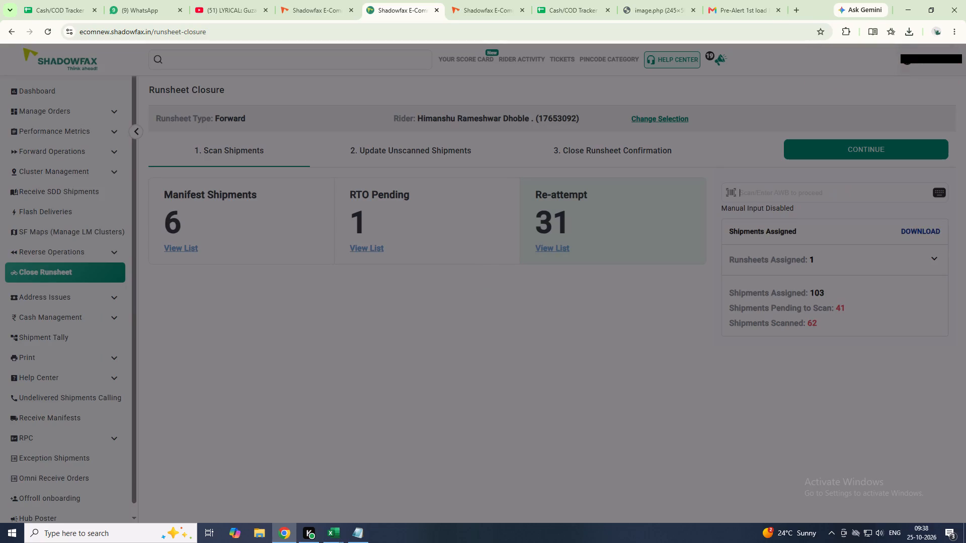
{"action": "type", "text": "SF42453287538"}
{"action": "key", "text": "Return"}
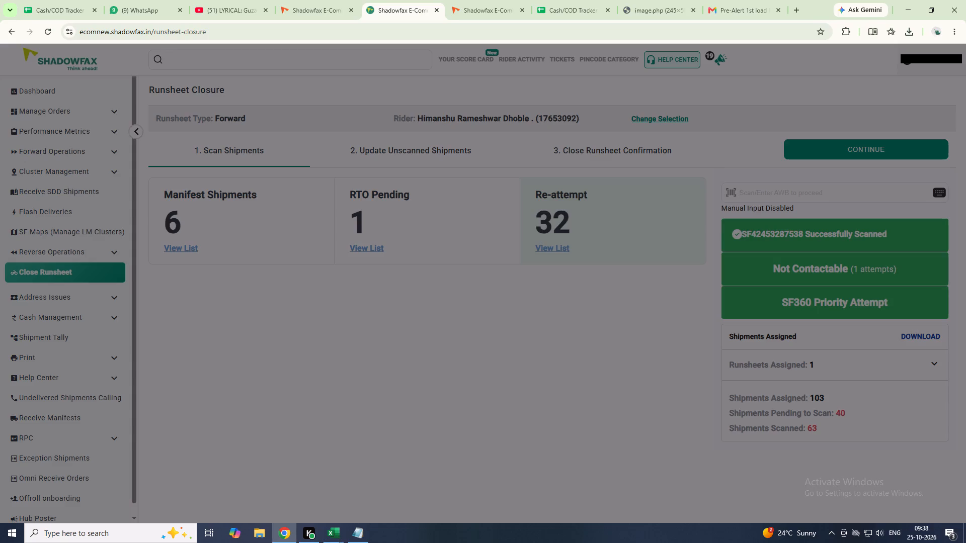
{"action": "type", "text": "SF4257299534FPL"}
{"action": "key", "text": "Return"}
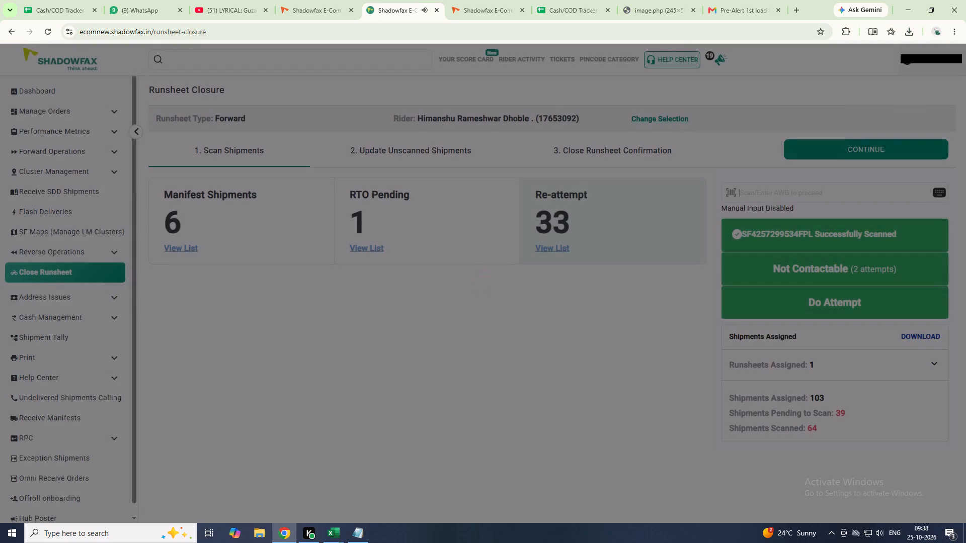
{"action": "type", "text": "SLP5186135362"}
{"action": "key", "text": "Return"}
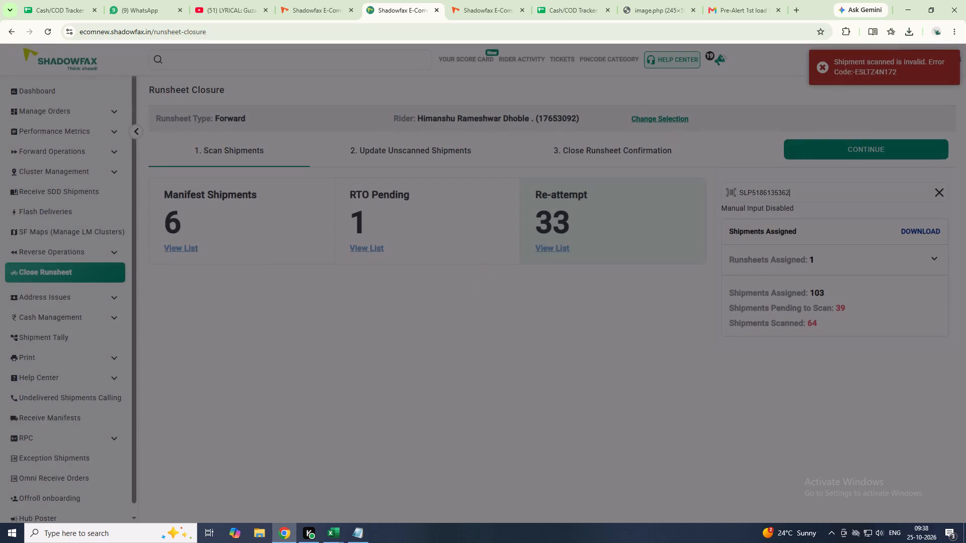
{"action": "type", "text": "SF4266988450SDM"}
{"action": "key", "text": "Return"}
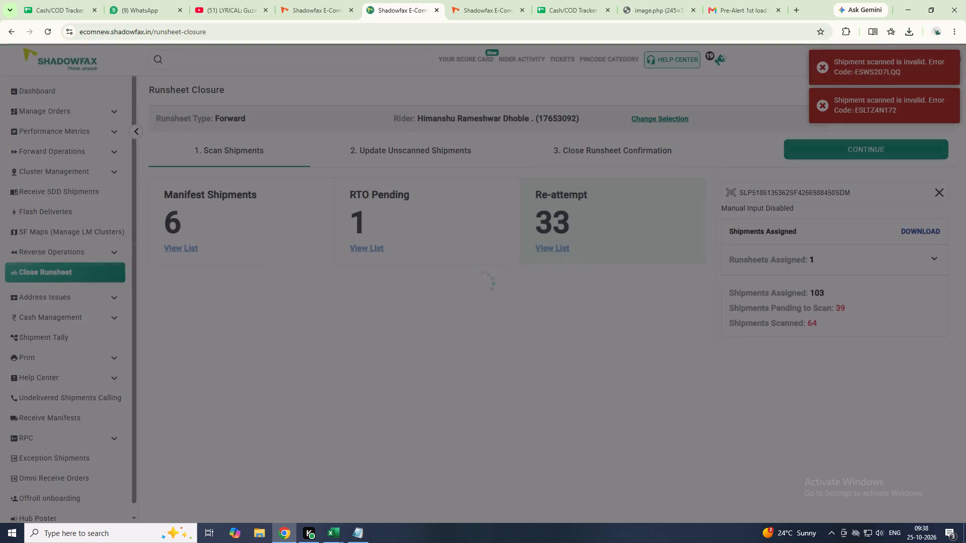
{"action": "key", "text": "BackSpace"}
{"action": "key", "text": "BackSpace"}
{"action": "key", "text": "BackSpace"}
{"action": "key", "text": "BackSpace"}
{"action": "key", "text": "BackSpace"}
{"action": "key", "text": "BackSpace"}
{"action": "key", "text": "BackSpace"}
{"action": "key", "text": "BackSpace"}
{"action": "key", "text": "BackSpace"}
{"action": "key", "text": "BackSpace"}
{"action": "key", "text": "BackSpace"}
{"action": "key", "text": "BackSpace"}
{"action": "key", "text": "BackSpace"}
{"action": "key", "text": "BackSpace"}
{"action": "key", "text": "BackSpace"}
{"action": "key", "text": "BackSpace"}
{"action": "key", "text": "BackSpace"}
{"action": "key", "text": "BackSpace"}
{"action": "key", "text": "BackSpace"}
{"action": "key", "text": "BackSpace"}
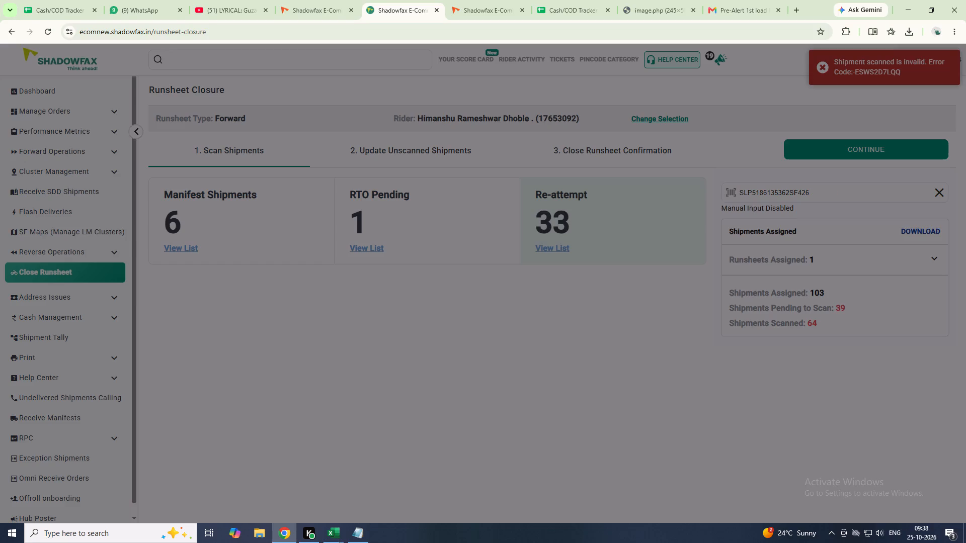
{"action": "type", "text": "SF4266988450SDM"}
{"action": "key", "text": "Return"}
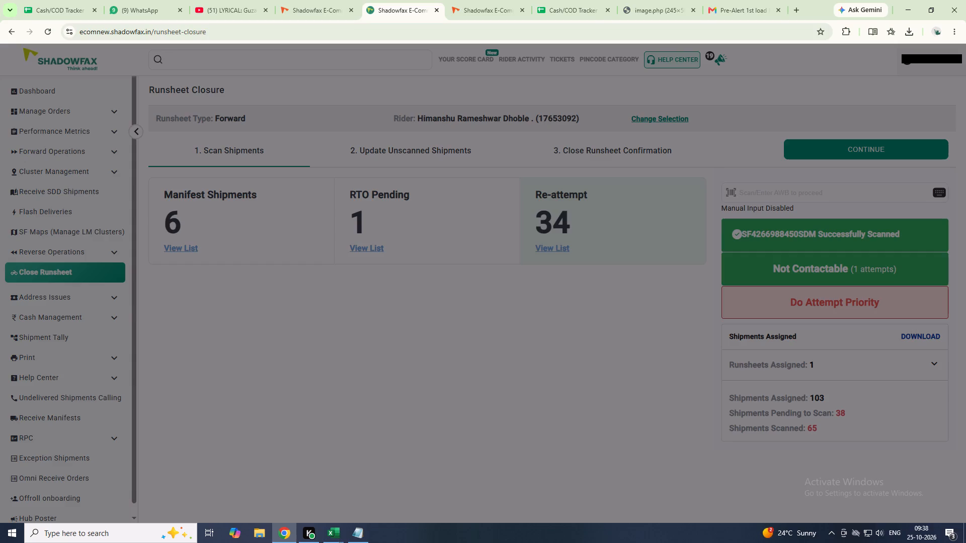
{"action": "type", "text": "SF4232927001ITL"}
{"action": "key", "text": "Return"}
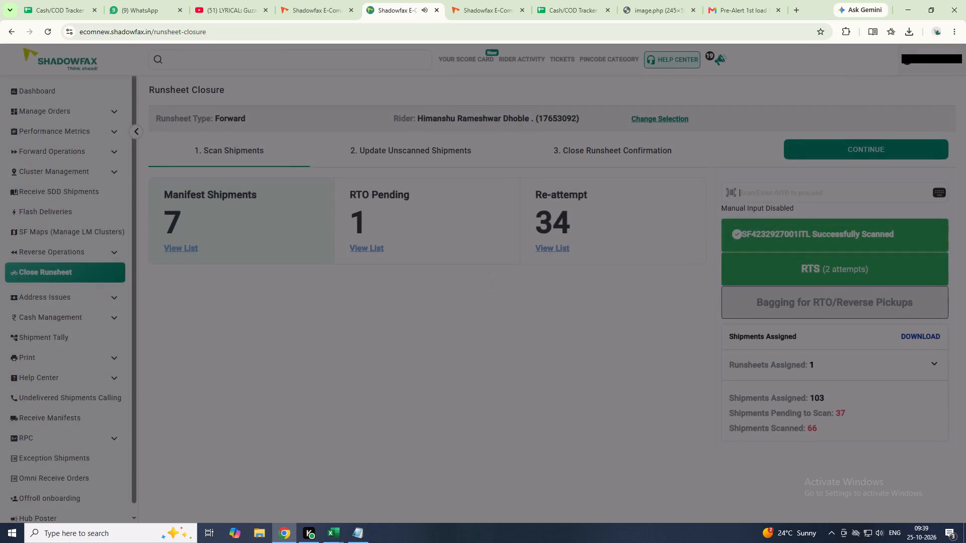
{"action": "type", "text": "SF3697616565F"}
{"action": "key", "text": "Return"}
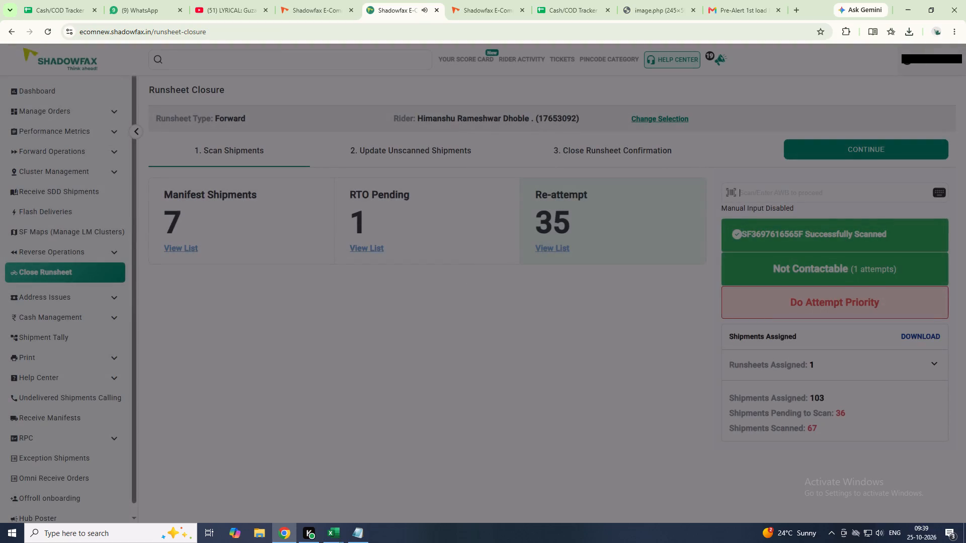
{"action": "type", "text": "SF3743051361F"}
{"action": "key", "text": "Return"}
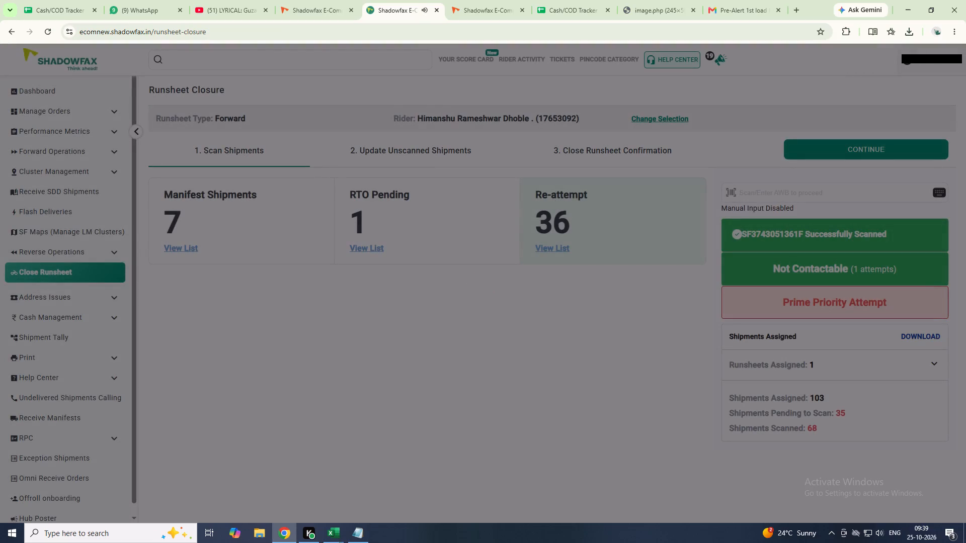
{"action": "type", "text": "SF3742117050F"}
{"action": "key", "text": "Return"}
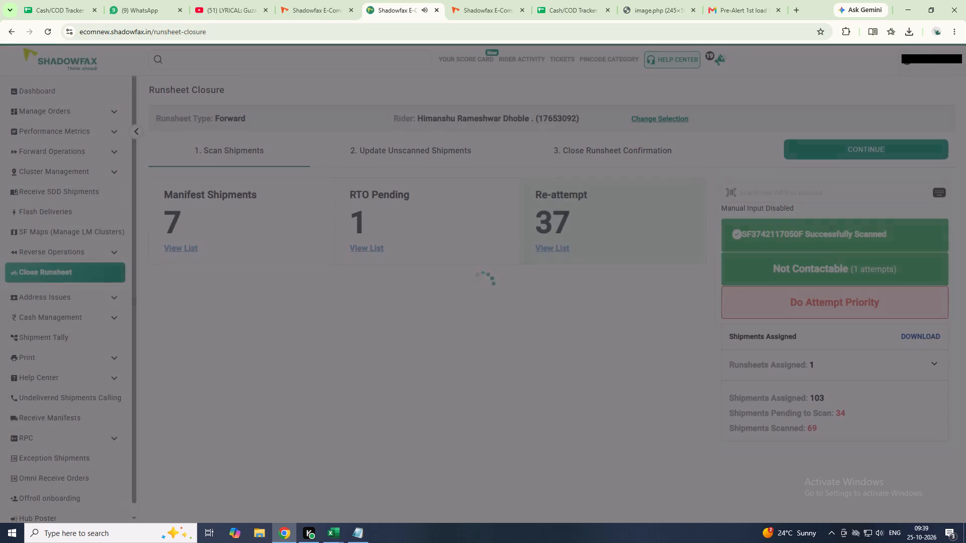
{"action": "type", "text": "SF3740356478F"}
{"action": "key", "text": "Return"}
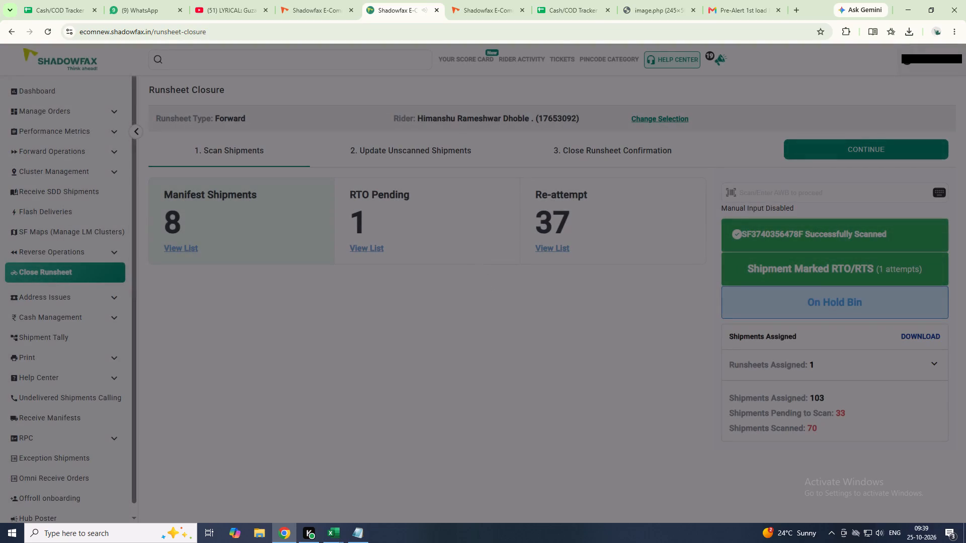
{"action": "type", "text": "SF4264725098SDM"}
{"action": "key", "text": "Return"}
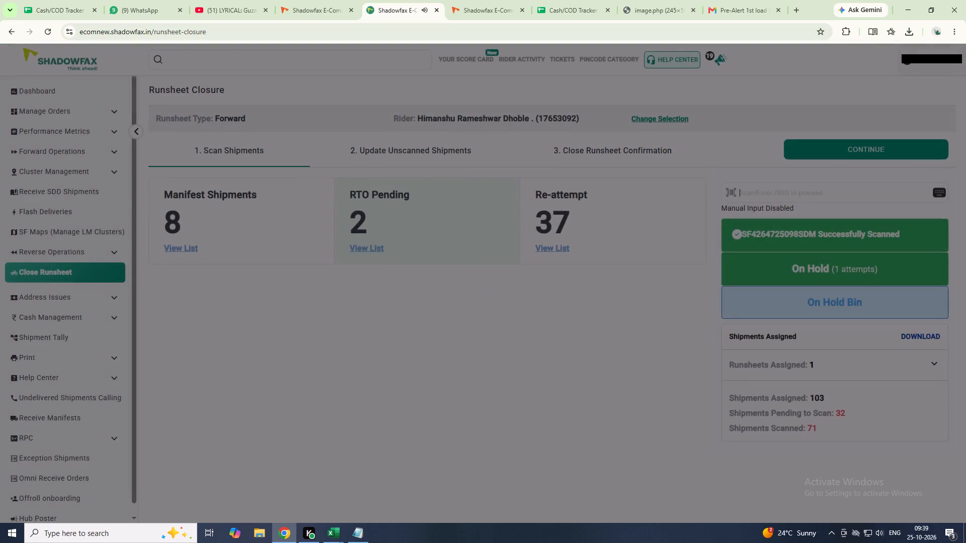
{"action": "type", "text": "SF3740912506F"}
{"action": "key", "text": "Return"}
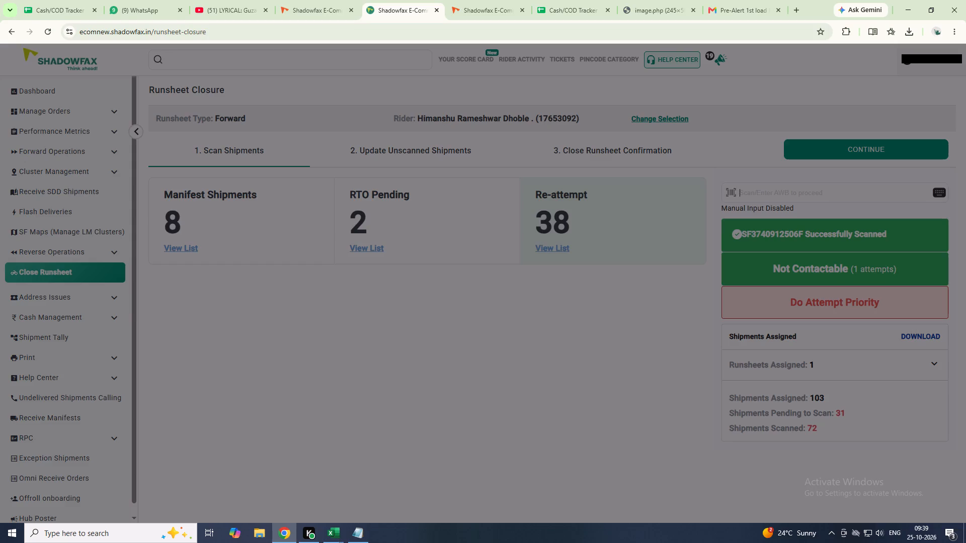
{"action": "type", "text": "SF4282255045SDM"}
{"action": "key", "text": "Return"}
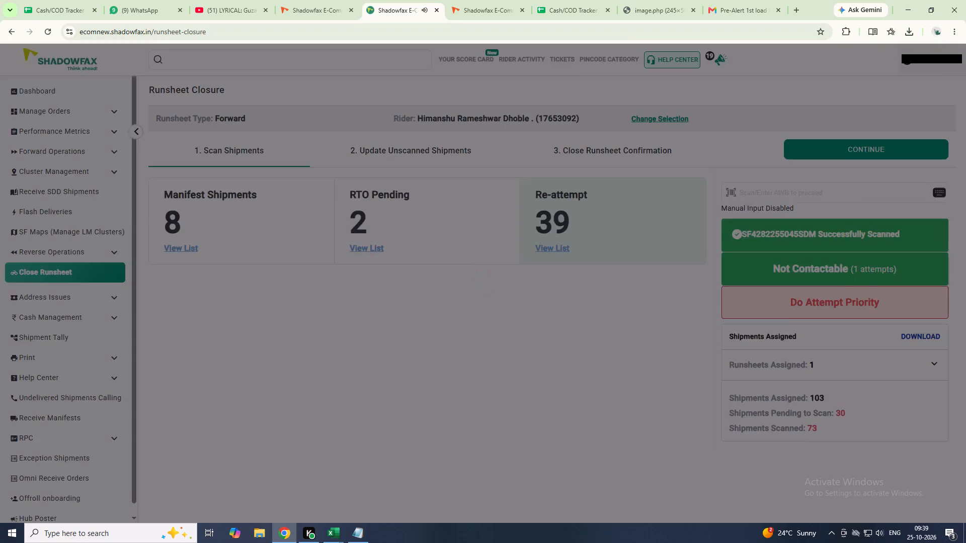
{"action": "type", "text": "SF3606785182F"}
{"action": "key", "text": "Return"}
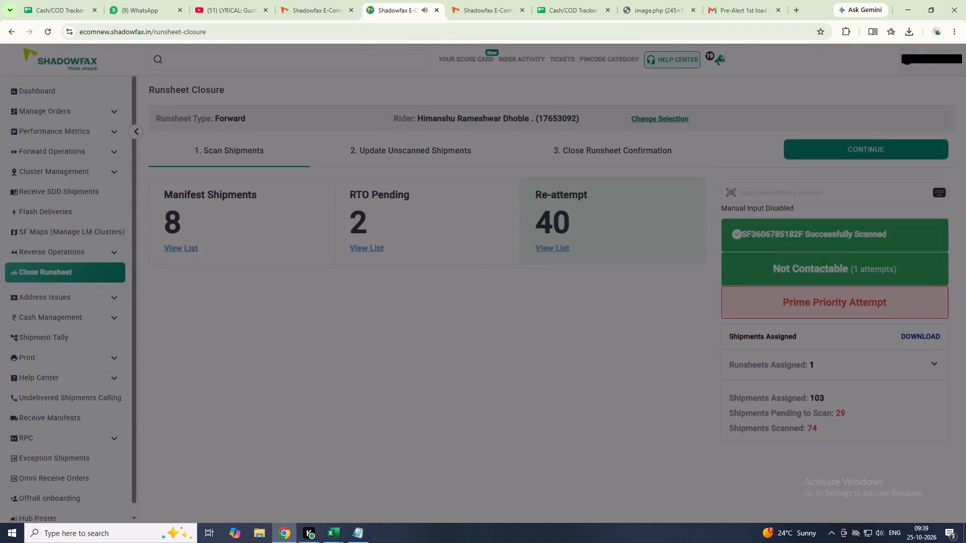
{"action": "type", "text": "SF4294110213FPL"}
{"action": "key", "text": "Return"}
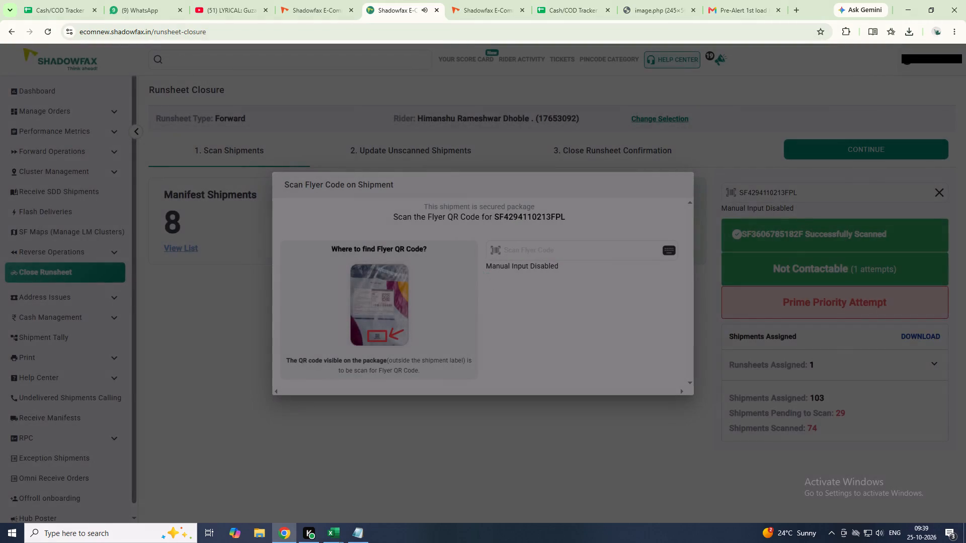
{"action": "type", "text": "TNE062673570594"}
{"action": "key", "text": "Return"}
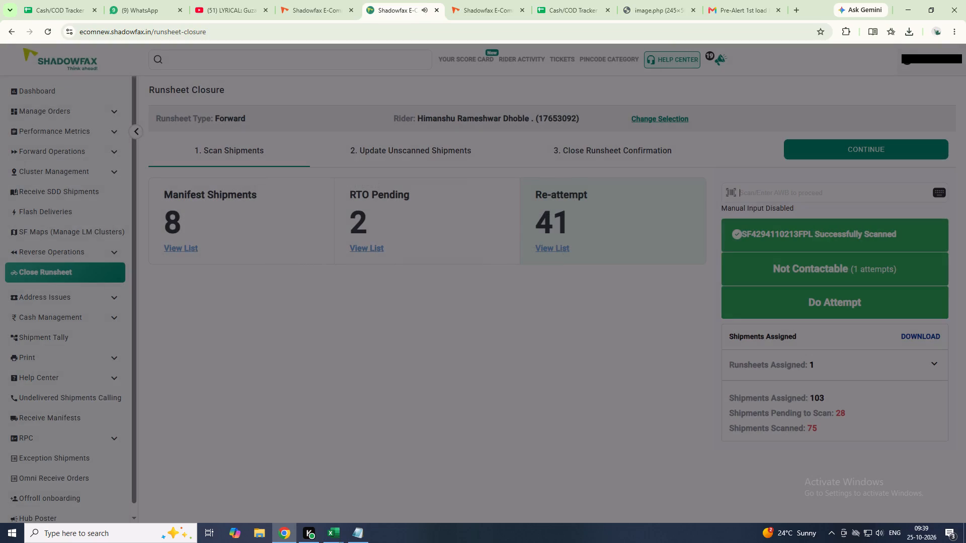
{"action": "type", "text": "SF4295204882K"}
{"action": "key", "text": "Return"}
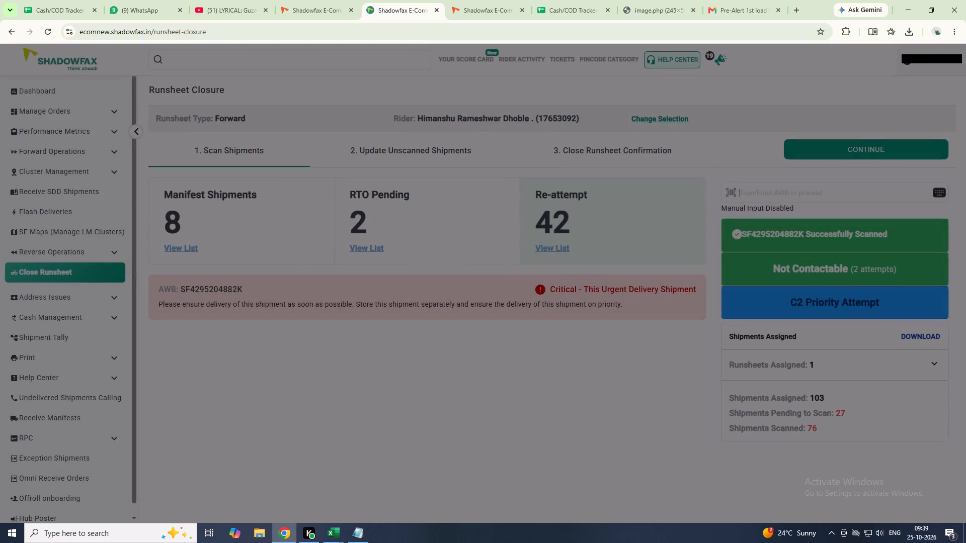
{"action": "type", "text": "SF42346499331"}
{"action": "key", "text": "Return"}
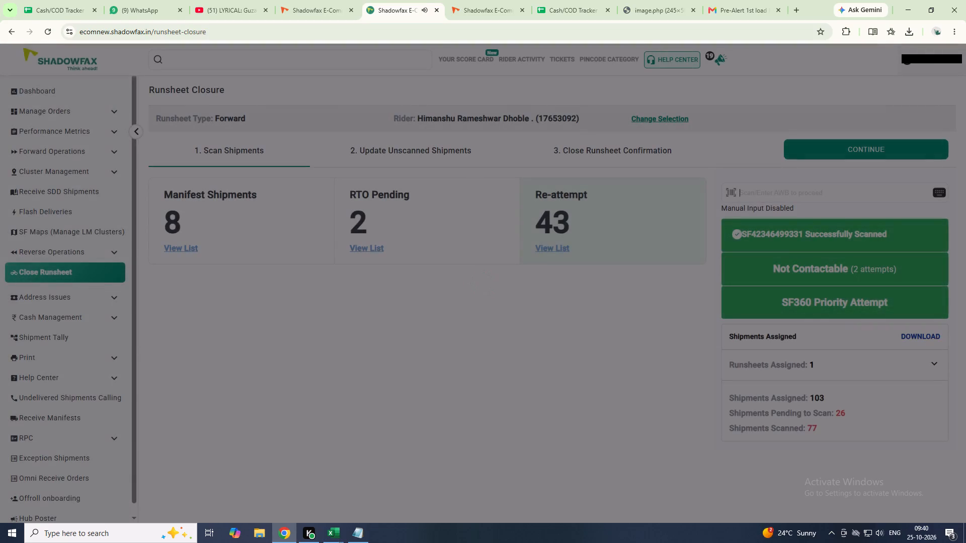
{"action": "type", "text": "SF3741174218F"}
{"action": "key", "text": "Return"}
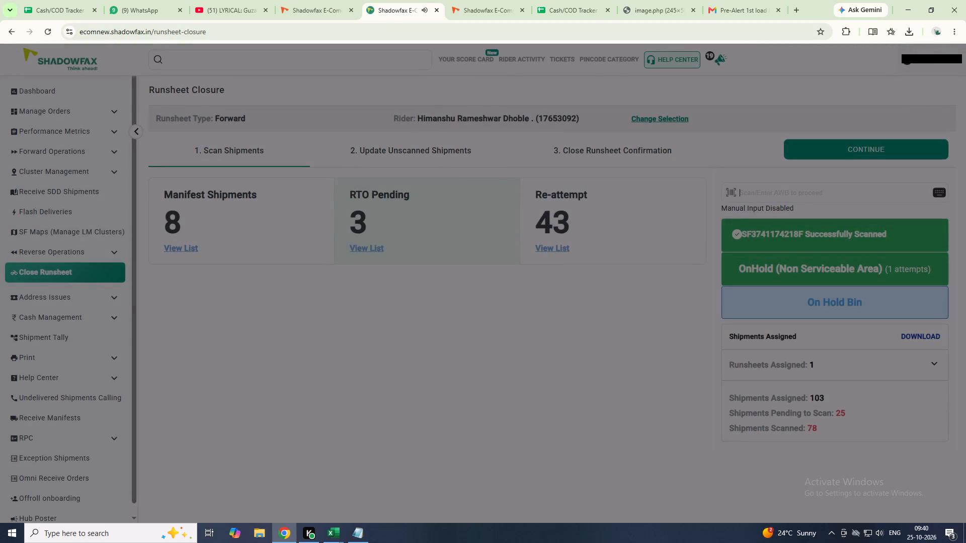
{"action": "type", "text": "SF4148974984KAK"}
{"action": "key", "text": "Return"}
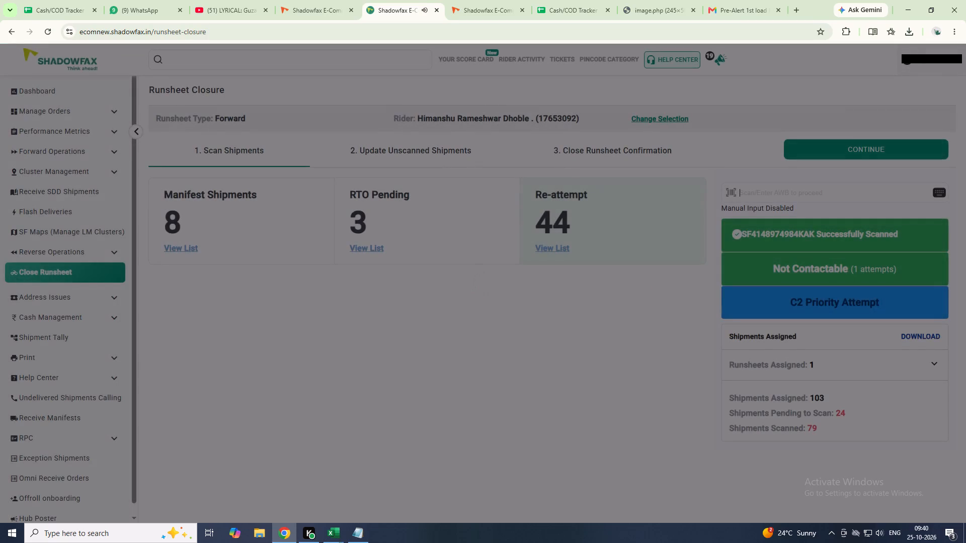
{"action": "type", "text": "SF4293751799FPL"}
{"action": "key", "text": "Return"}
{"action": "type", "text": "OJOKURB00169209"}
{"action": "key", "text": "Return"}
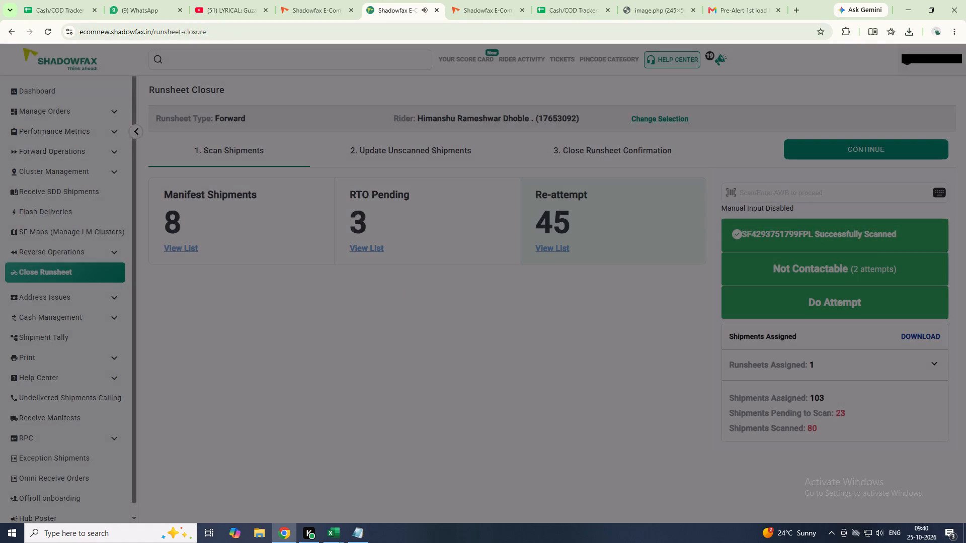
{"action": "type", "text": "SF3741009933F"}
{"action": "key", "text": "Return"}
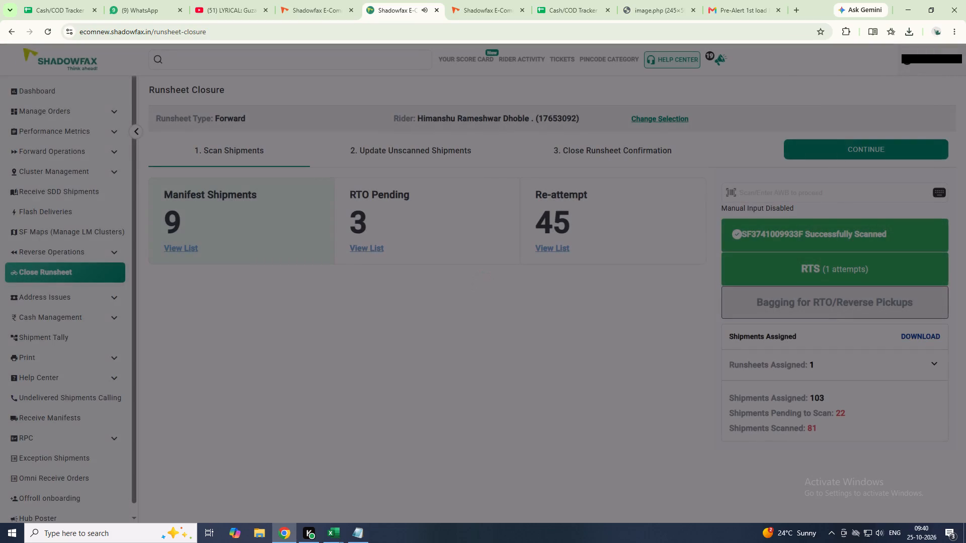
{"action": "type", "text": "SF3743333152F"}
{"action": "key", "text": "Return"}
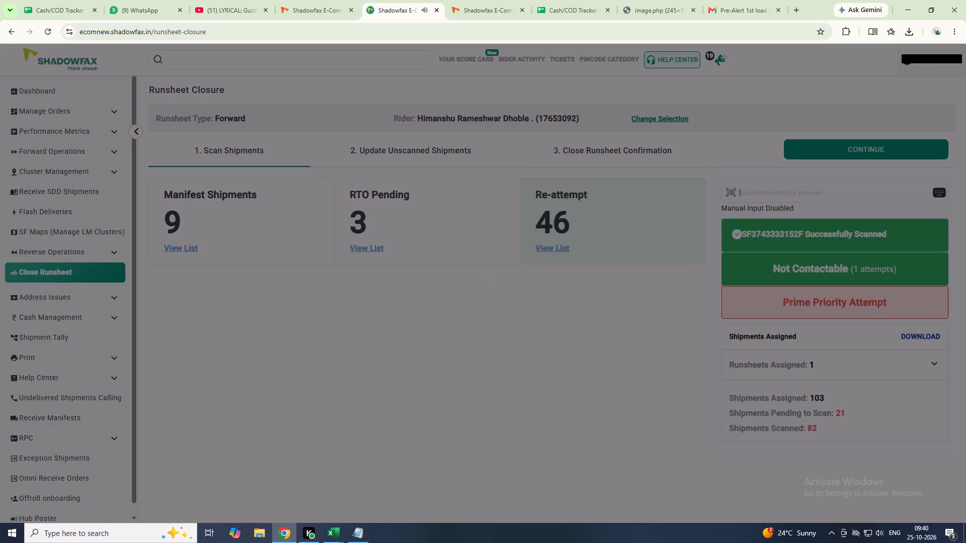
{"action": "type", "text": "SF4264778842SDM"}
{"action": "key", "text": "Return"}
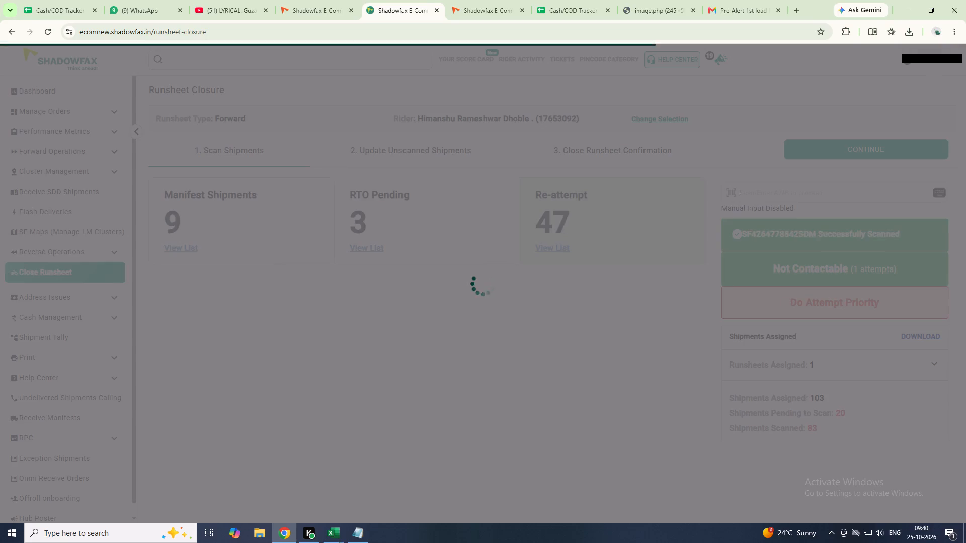
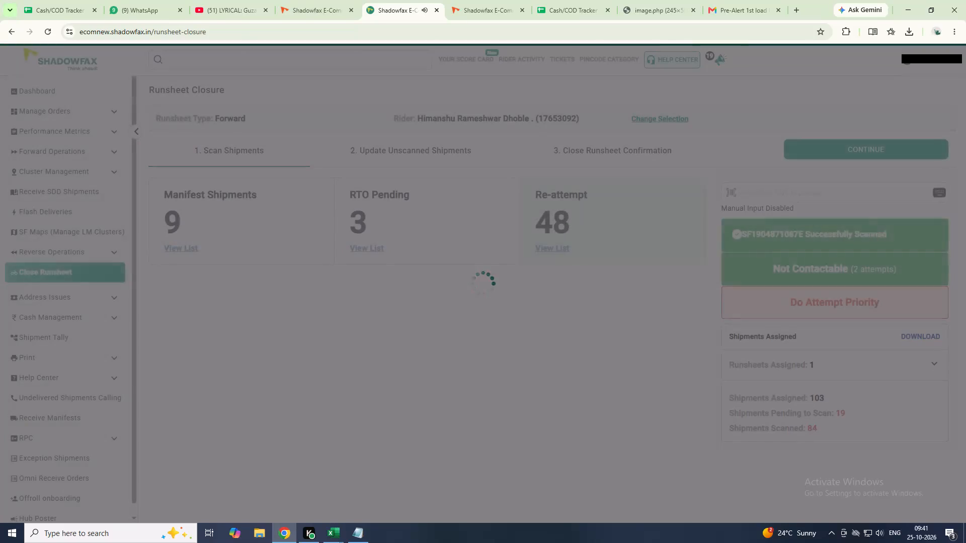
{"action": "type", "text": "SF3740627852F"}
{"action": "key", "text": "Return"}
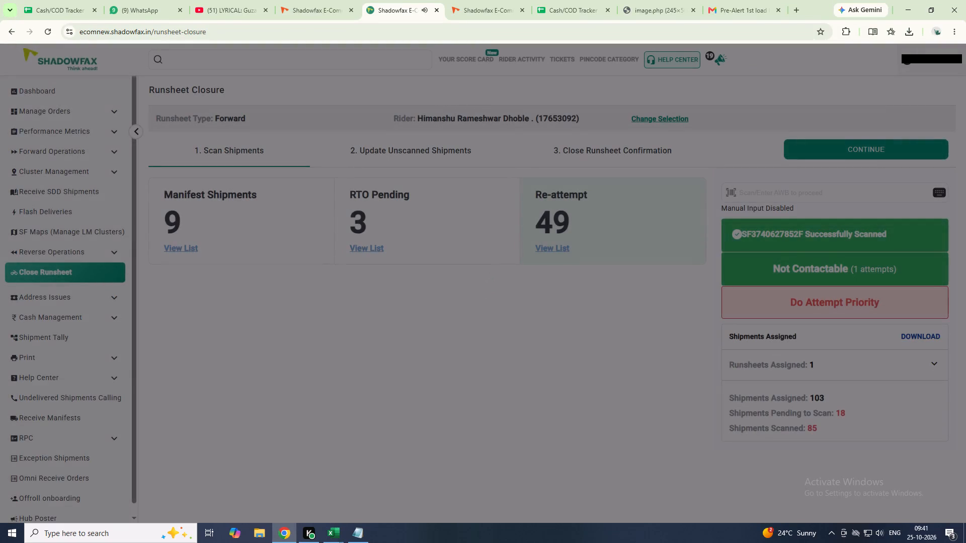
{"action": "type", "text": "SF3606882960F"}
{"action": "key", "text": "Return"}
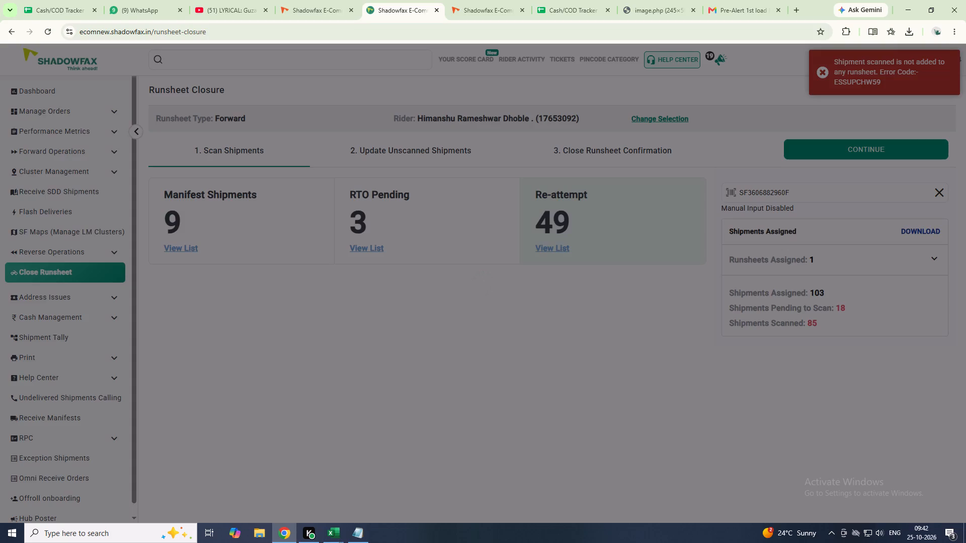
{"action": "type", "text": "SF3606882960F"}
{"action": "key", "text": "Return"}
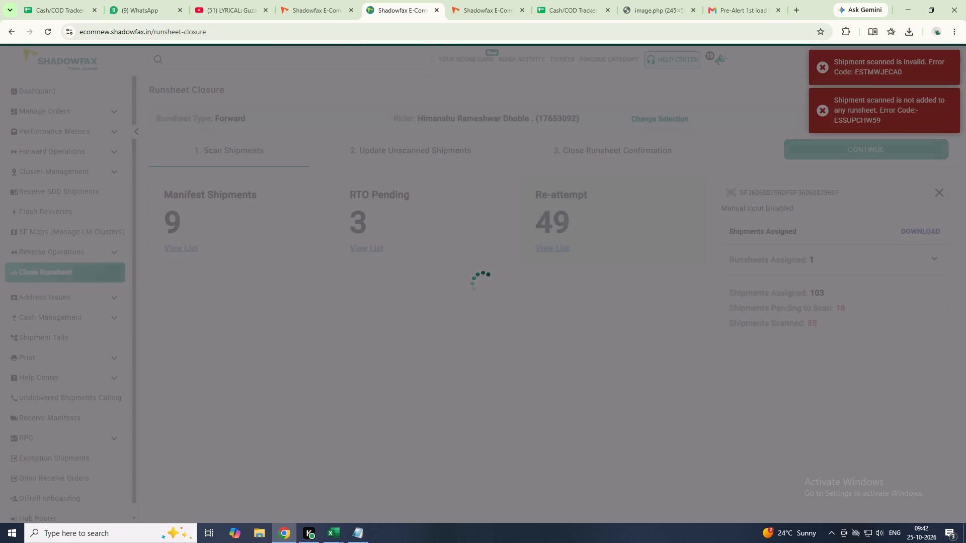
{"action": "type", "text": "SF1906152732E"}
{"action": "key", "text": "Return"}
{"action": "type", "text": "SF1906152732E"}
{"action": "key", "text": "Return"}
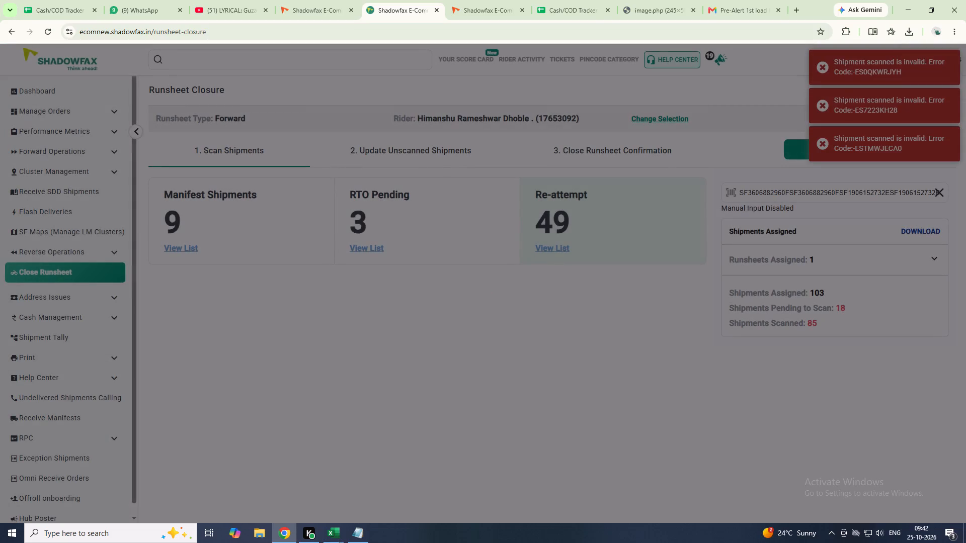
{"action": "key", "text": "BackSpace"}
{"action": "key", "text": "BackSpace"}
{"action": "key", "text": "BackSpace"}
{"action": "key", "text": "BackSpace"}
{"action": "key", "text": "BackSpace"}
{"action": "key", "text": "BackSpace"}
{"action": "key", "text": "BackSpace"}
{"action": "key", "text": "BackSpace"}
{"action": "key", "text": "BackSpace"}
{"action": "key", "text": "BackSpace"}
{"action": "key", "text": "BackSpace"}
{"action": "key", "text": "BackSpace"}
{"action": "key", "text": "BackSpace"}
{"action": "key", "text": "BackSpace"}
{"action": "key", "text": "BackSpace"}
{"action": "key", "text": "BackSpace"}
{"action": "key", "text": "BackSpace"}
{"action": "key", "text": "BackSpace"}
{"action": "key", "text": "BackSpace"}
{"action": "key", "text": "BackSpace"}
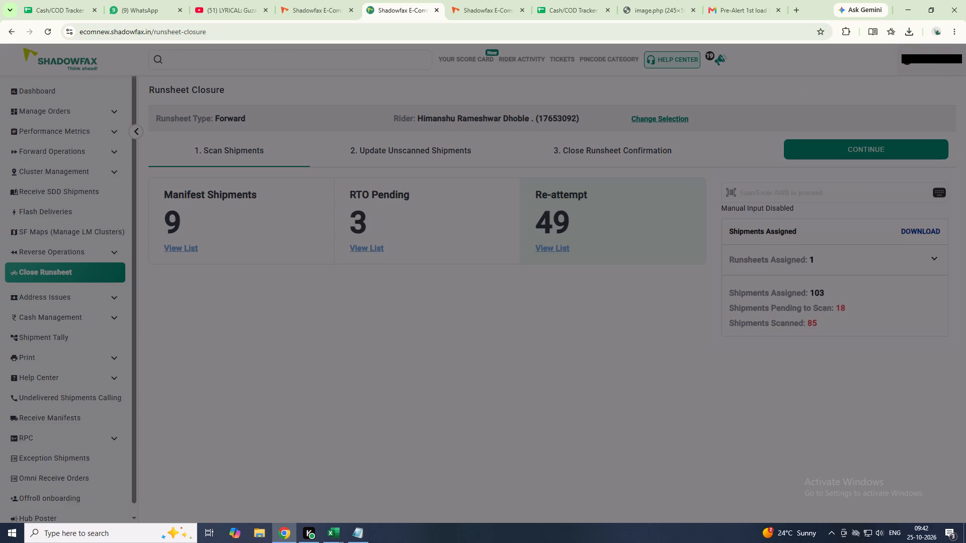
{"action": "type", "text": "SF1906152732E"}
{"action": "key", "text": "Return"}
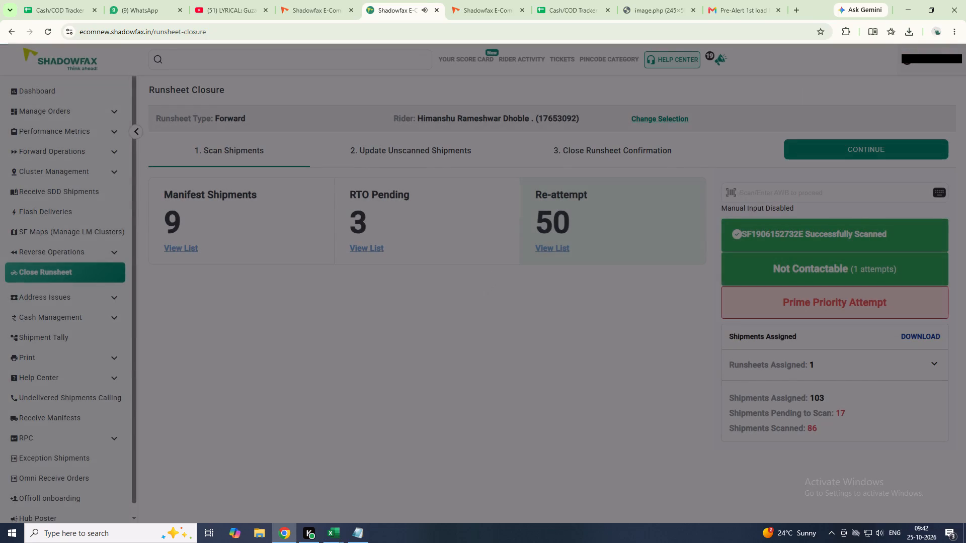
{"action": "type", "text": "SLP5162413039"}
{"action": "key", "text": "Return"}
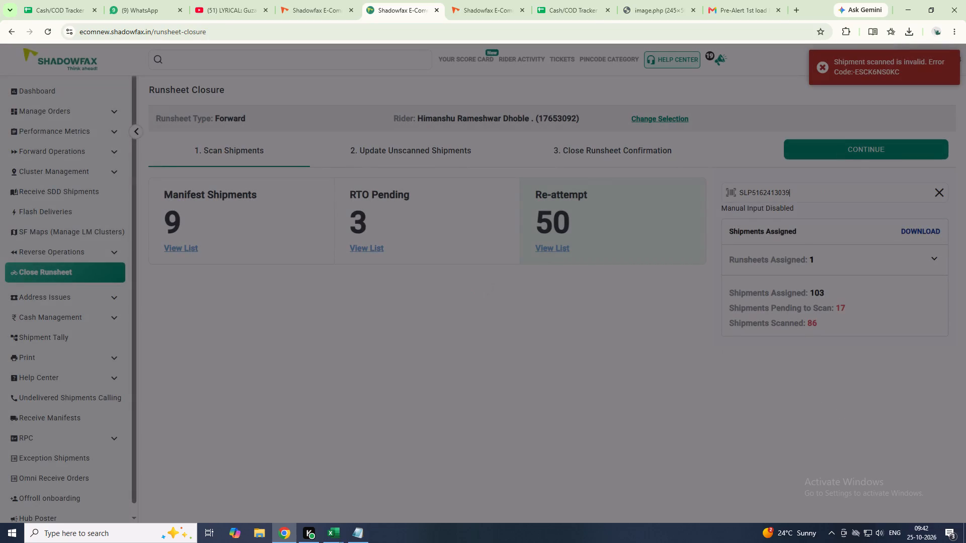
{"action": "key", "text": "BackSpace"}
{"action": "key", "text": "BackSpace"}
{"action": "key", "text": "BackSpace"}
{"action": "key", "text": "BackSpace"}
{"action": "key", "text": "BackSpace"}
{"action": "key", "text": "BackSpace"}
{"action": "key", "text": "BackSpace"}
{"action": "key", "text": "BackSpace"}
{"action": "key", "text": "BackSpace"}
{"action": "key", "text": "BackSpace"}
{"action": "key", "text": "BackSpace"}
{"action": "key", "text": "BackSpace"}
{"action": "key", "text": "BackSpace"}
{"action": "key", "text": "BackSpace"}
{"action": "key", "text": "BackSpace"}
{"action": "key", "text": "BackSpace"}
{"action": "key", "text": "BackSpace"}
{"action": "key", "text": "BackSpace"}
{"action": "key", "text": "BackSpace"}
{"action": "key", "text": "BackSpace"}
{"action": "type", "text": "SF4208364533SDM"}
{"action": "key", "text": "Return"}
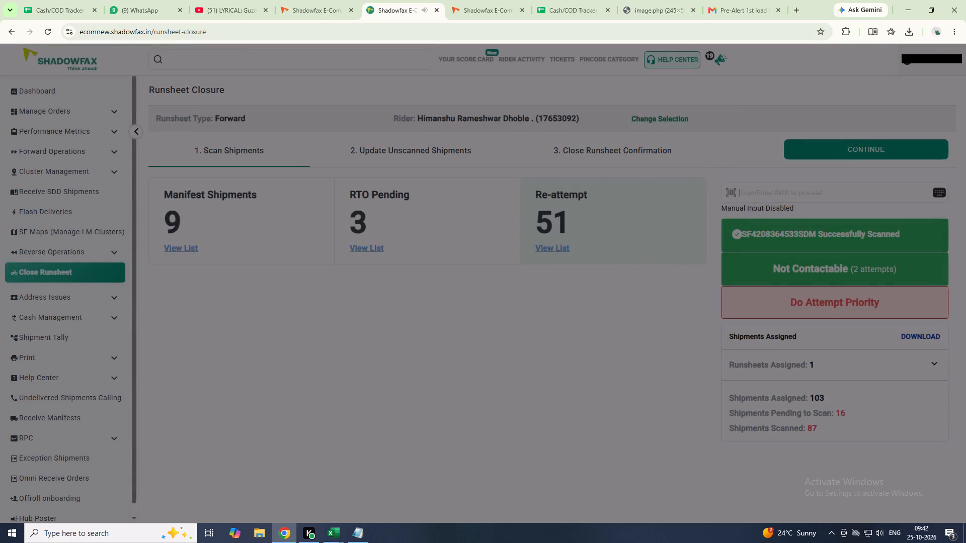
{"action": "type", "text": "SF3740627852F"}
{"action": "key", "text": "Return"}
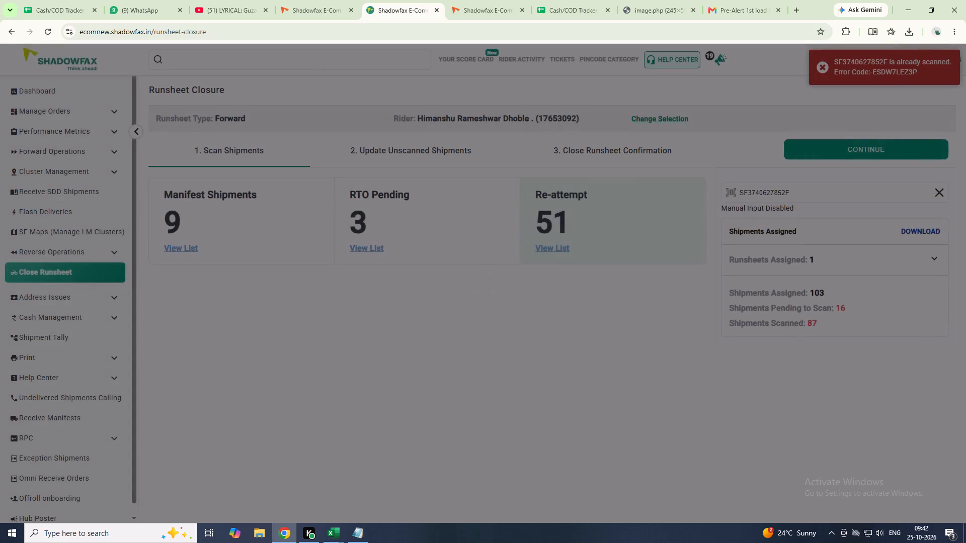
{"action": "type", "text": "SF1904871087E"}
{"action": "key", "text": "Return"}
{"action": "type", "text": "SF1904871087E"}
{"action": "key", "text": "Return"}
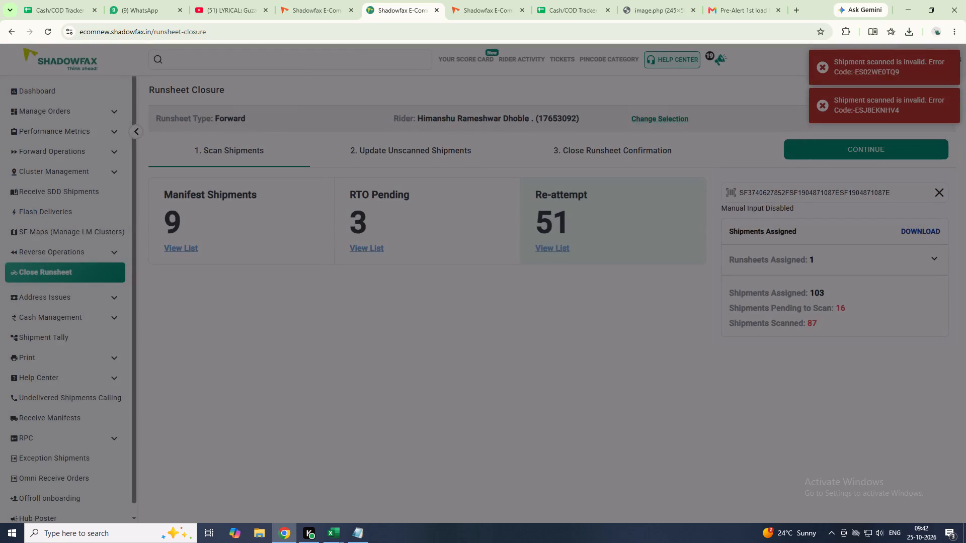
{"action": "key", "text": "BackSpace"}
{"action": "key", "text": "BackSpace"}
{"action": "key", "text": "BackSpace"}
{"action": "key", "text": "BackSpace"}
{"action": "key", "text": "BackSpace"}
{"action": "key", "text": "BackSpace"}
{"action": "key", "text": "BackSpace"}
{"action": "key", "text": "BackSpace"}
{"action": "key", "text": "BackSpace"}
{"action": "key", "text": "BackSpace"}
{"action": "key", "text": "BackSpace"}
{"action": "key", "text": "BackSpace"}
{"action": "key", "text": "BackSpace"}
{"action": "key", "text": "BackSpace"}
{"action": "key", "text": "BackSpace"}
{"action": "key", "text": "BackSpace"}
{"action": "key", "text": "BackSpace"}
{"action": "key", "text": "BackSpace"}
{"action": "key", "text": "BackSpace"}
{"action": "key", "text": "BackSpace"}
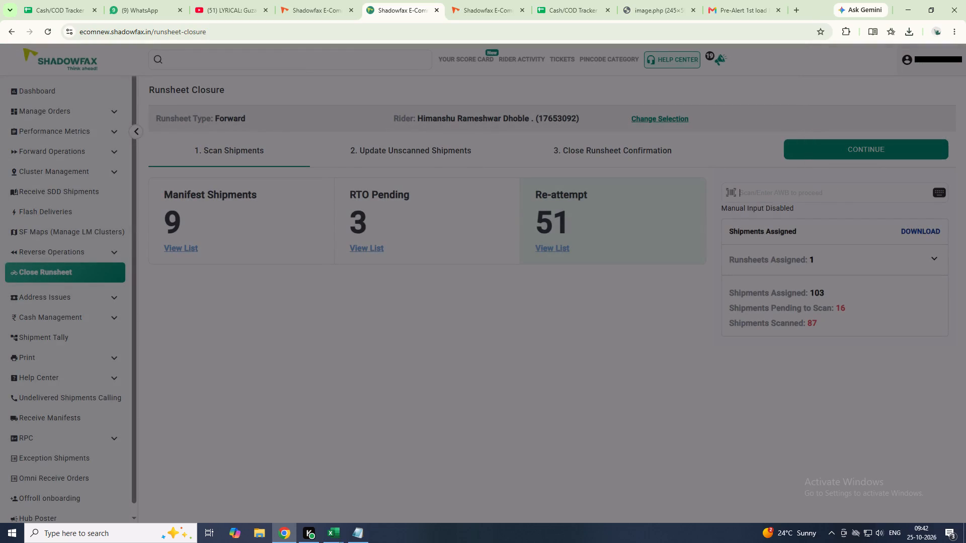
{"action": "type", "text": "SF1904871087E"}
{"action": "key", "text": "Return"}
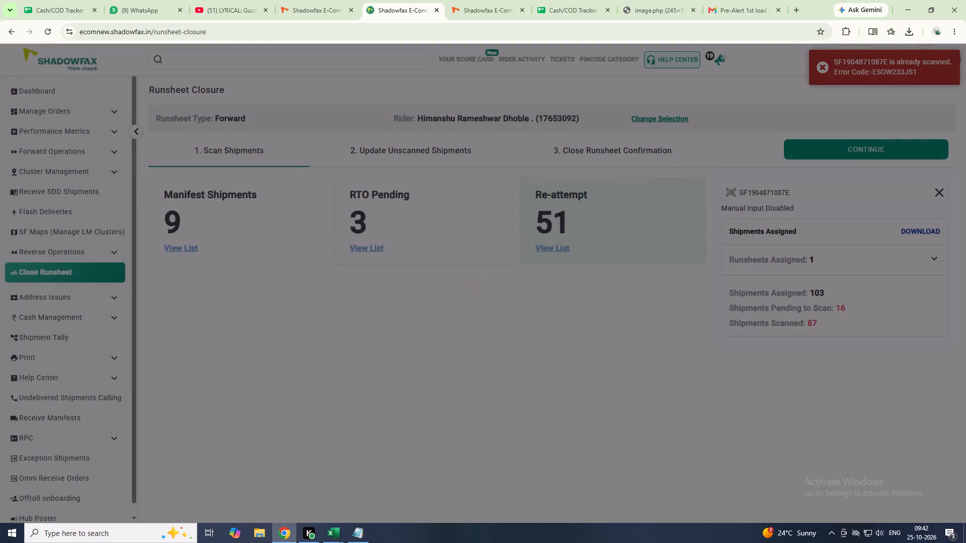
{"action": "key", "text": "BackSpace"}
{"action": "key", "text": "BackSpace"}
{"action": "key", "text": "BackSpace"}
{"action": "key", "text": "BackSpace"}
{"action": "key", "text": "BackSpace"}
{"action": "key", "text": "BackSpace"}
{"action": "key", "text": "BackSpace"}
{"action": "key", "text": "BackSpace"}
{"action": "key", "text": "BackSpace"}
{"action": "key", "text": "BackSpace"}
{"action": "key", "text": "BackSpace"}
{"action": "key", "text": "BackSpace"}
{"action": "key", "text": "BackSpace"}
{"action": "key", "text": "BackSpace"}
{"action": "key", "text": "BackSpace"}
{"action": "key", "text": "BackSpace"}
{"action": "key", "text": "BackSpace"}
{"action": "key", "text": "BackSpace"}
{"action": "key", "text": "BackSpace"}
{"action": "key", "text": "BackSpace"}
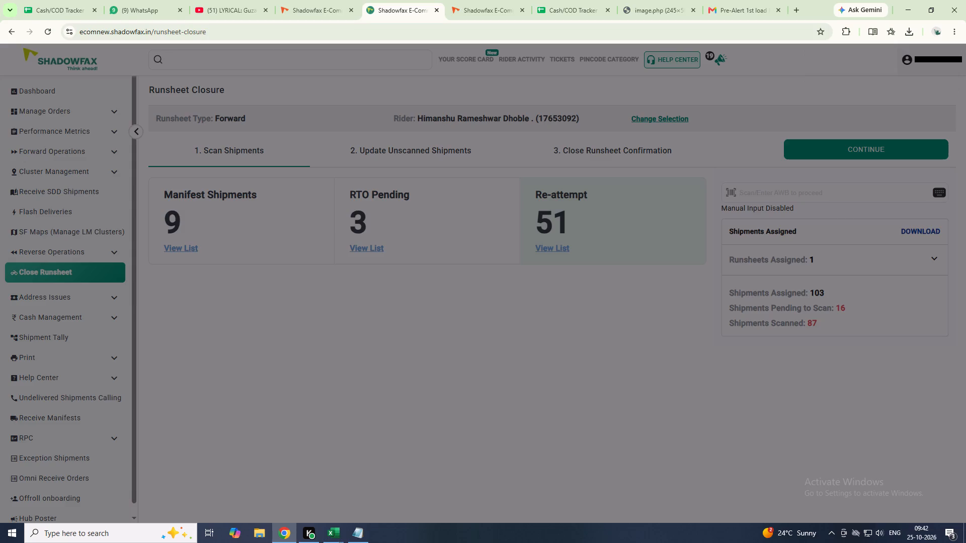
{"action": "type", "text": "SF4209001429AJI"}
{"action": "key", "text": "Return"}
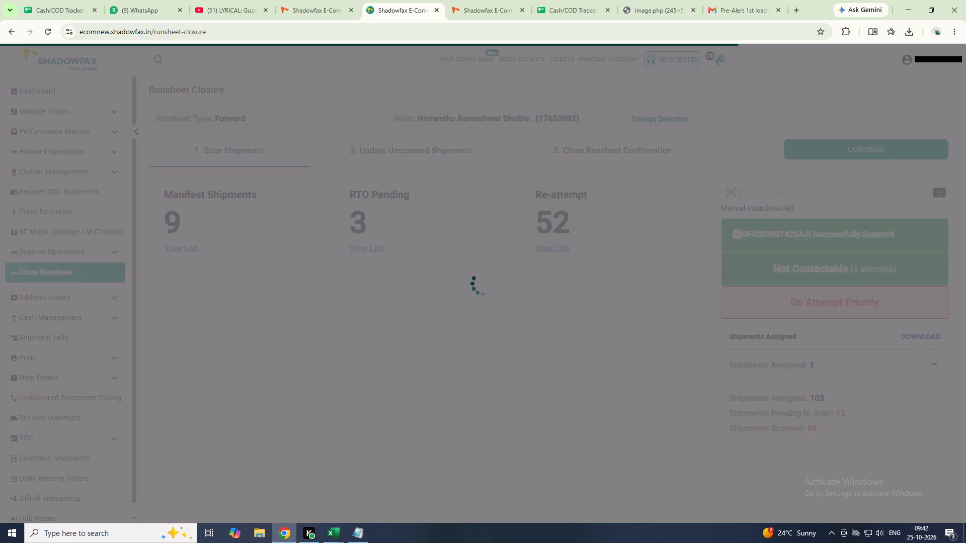
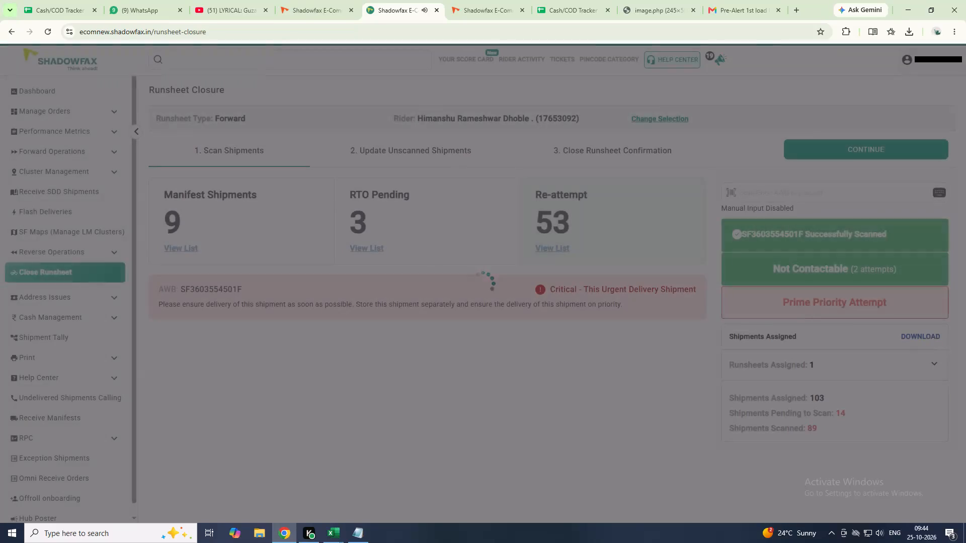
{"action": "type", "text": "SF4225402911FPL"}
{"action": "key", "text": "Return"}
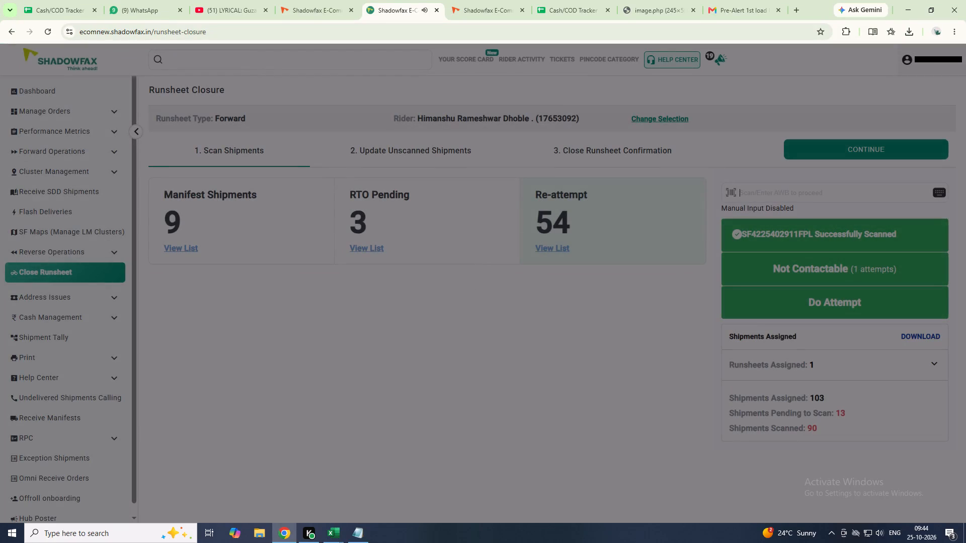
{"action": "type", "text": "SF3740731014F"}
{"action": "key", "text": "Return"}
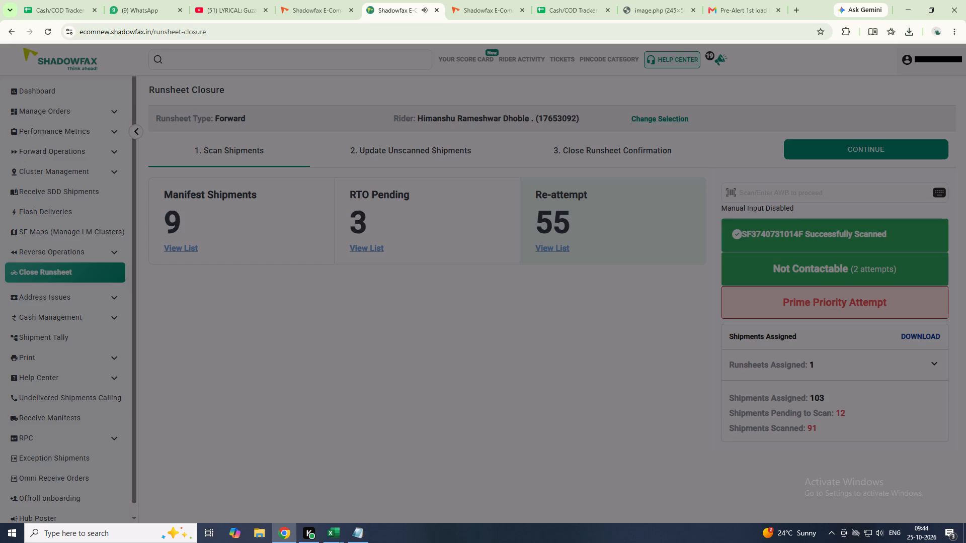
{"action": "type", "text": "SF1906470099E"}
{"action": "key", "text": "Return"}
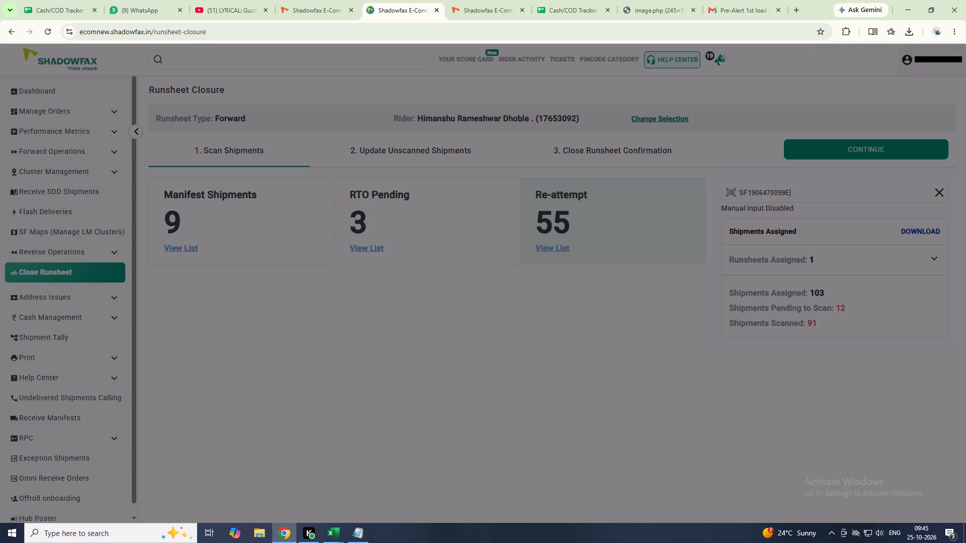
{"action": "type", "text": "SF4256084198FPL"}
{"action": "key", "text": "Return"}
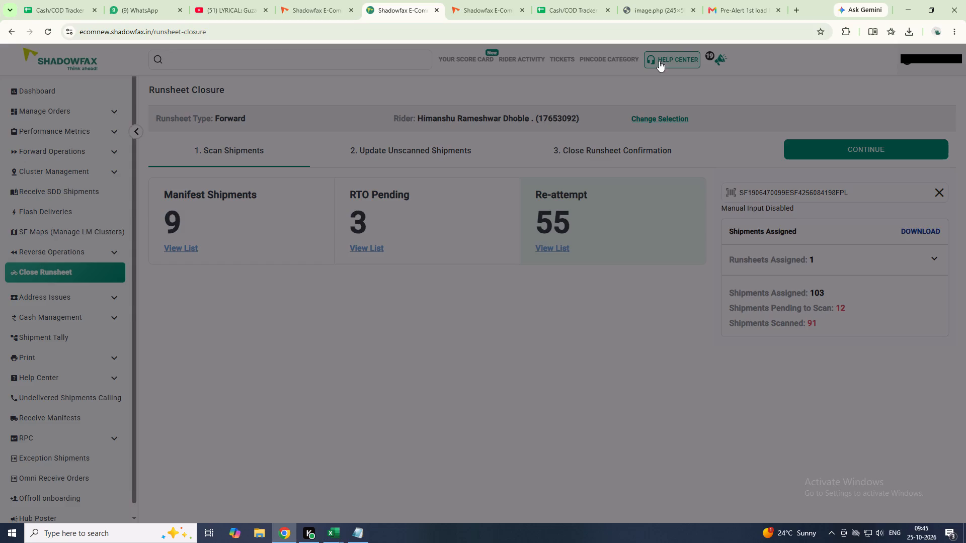
Go to the Update Unscanned Shipments stage and review the full list of unmarked shipments with their statuses.
{"action": "left_click", "coordinate": [443, 151]}
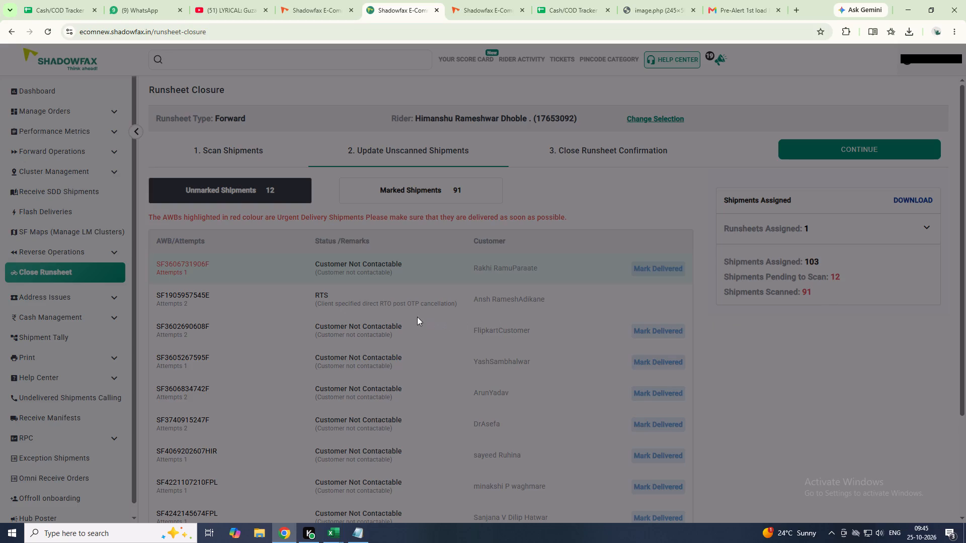
{"action": "key", "text": "Down"}
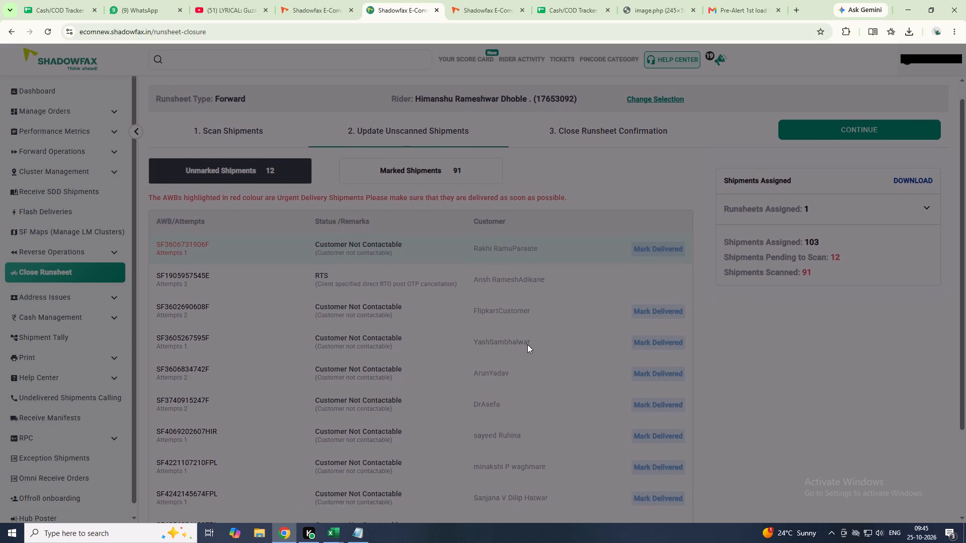
{"action": "key", "text": "Down"}
{"action": "key", "text": "Down"}
{"action": "key", "text": "Down"}
{"action": "key", "text": "Down"}
{"action": "key", "text": "Down"}
{"action": "key", "text": "Down"}
{"action": "key", "text": "Down"}
{"action": "key", "text": "Down"}
{"action": "key", "text": "Down"}
{"action": "key", "text": "Down"}
{"action": "key", "text": "Down"}
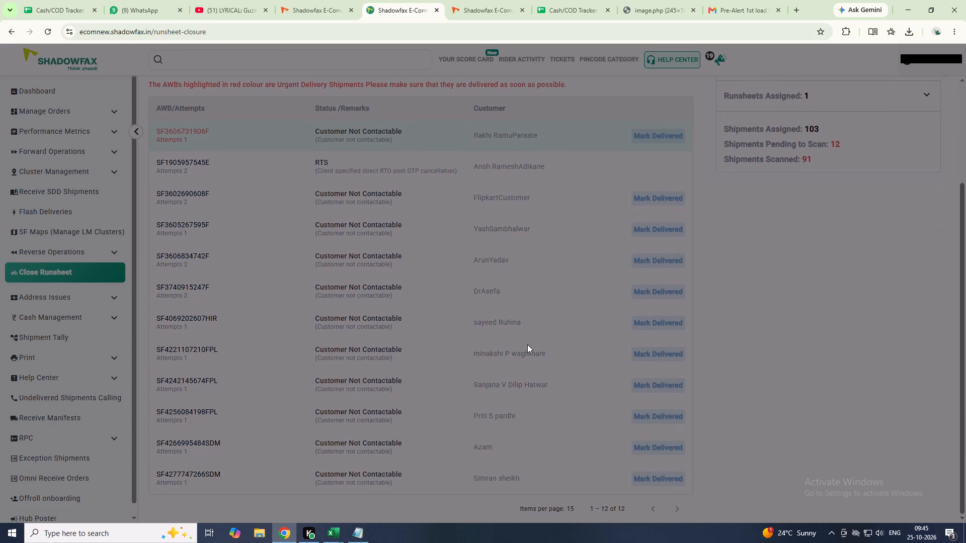
{"action": "key", "text": "Down"}
{"action": "key", "text": "Down"}
{"action": "key", "text": "Down"}
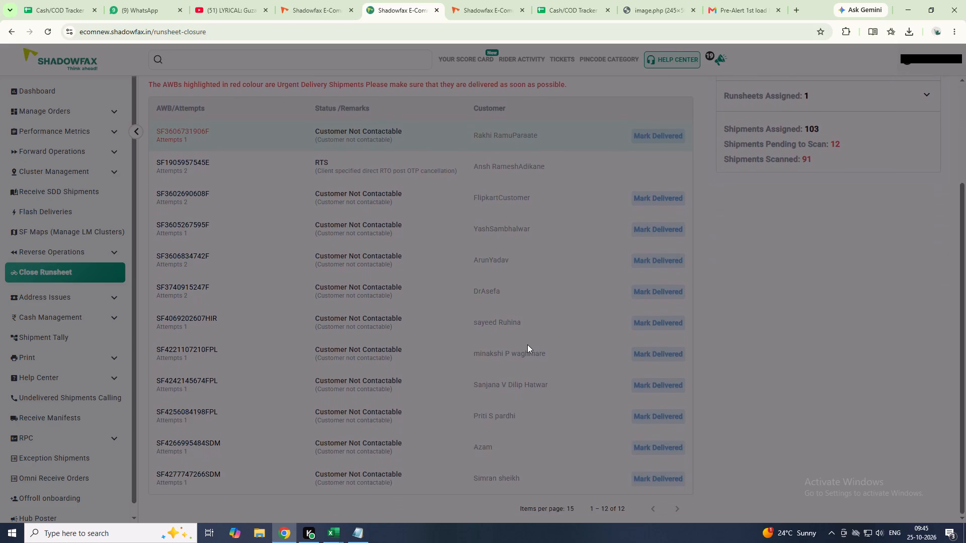
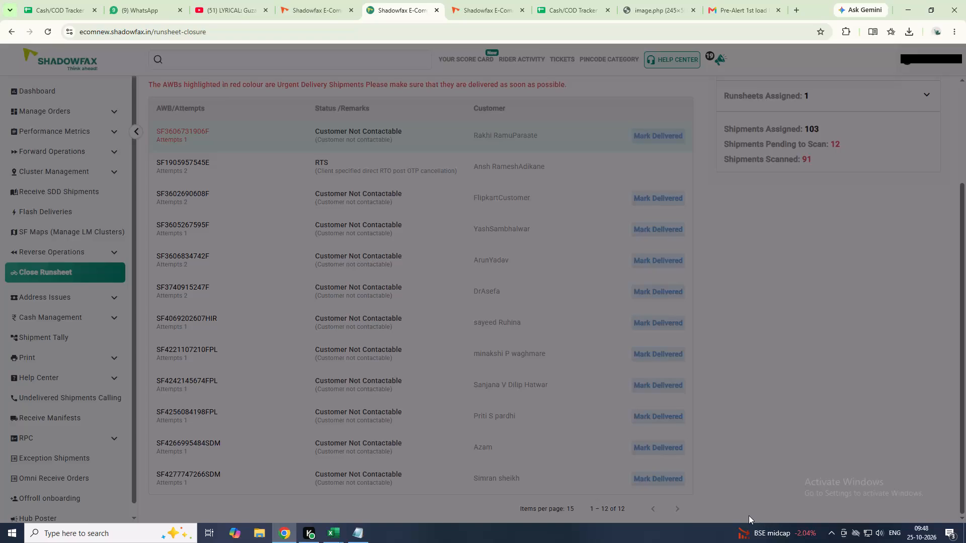
Return to the Scan Shipments stage of the rider's runsheet closure.
{"action": "key", "text": "Up"}
{"action": "key", "text": "Up"}
{"action": "key", "text": "Up"}
{"action": "key", "text": "Up"}
{"action": "key", "text": "Up"}
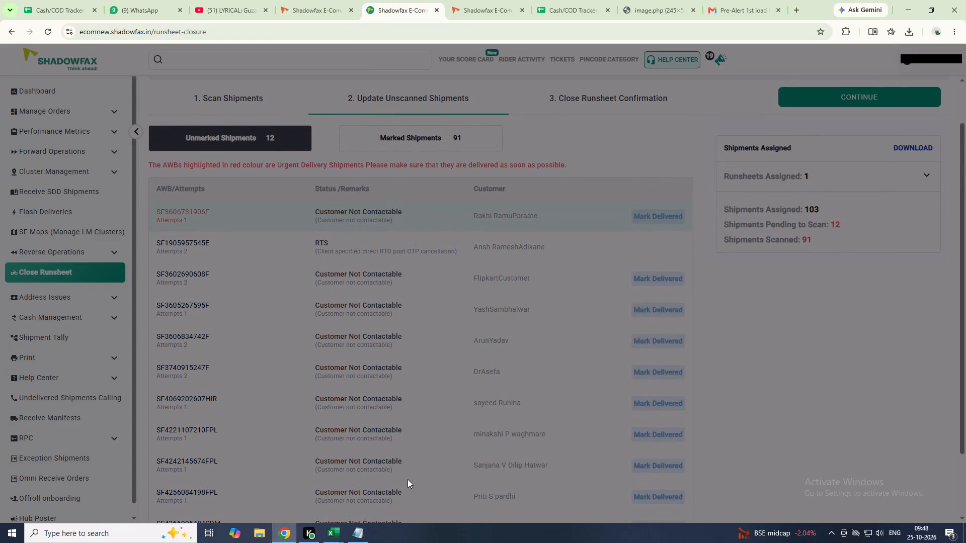
{"action": "left_click", "coordinate": [234, 93]}
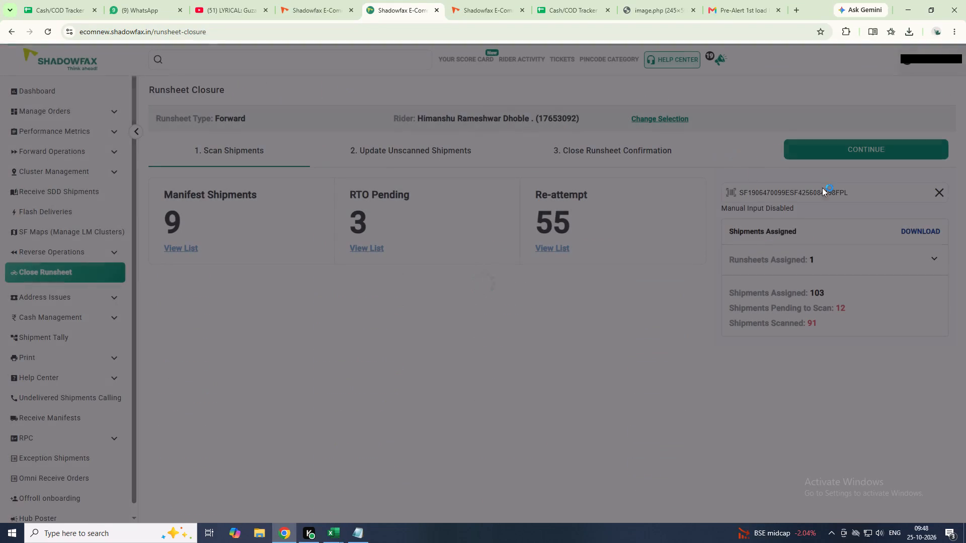
{"action": "key", "text": "BackSpace"}
{"action": "key", "text": "BackSpace"}
{"action": "key", "text": "BackSpace"}
{"action": "key", "text": "BackSpace"}
{"action": "key", "text": "BackSpace"}
{"action": "key", "text": "BackSpace"}
{"action": "key", "text": "BackSpace"}
{"action": "key", "text": "BackSpace"}
{"action": "key", "text": "BackSpace"}
{"action": "key", "text": "BackSpace"}
{"action": "key", "text": "BackSpace"}
{"action": "key", "text": "BackSpace"}
{"action": "key", "text": "BackSpace"}
{"action": "key", "text": "BackSpace"}
{"action": "key", "text": "BackSpace"}
{"action": "key", "text": "BackSpace"}
{"action": "key", "text": "BackSpace"}
{"action": "key", "text": "BackSpace"}
{"action": "key", "text": "BackSpace"}
{"action": "key", "text": "BackSpace"}
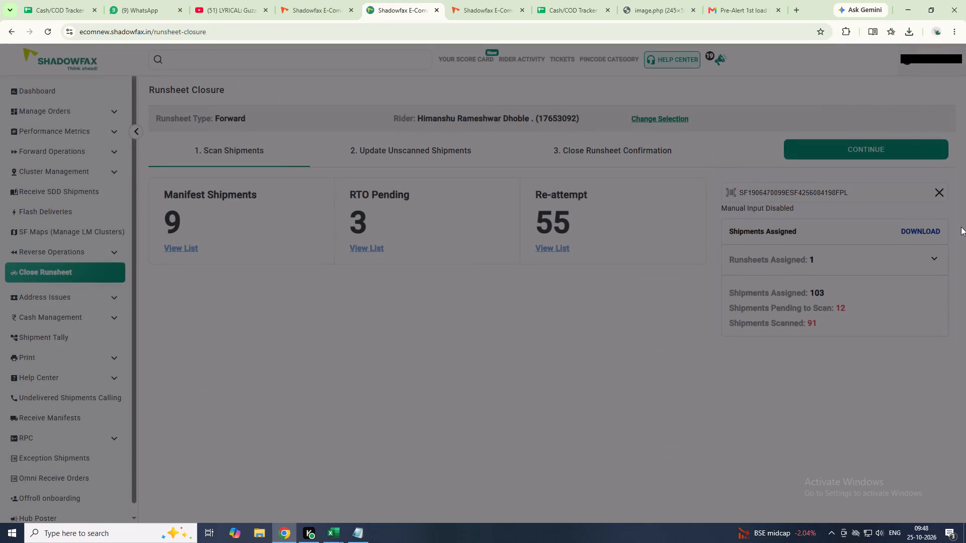
{"action": "left_click", "coordinate": [943, 192]}
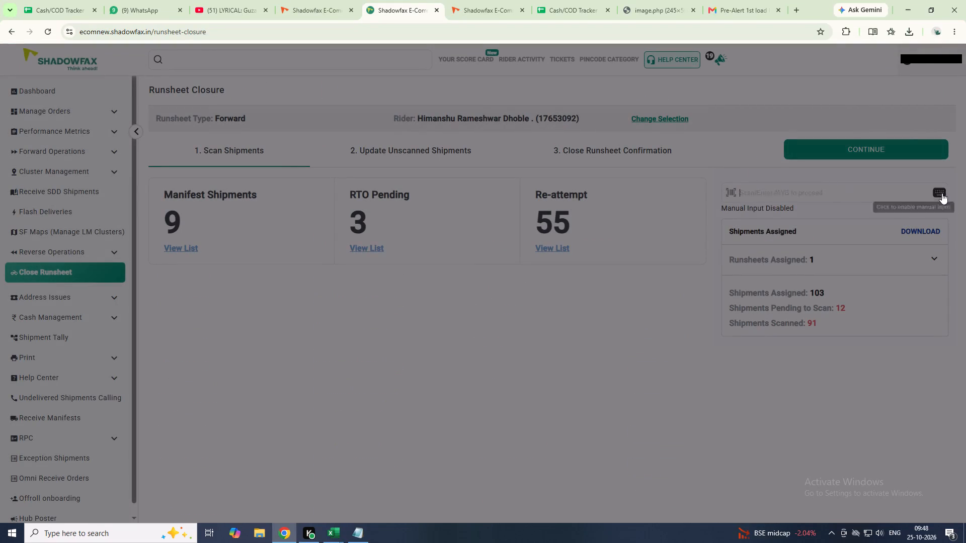
{"action": "left_click", "coordinate": [906, 193]}
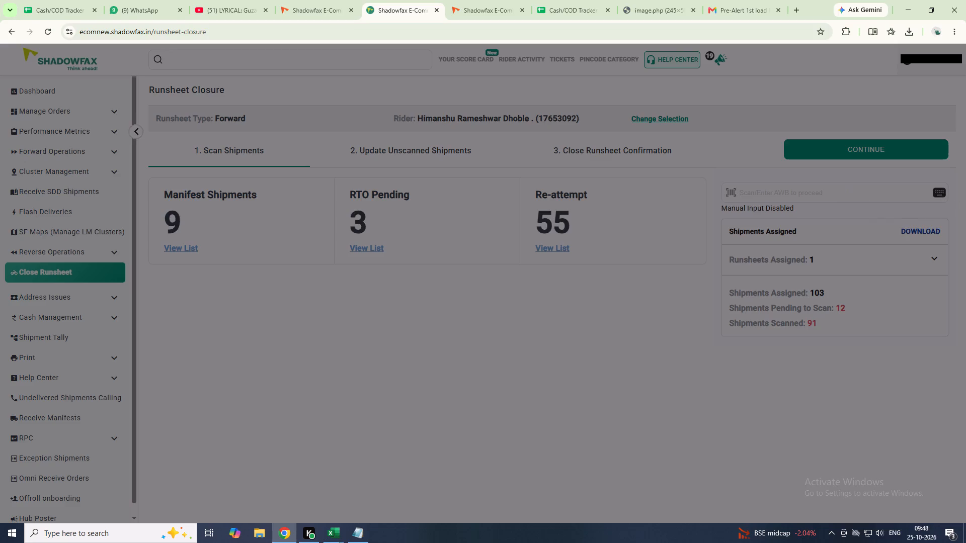
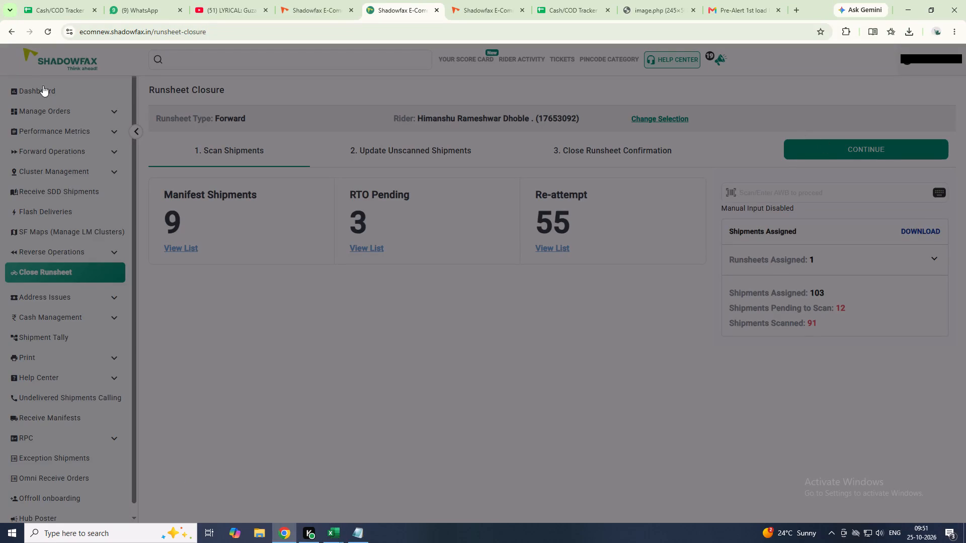
Start a new runsheet closure from the dashboard with runsheet type Forward and the rider matching "nares".
{"action": "left_click", "coordinate": [29, 88]}
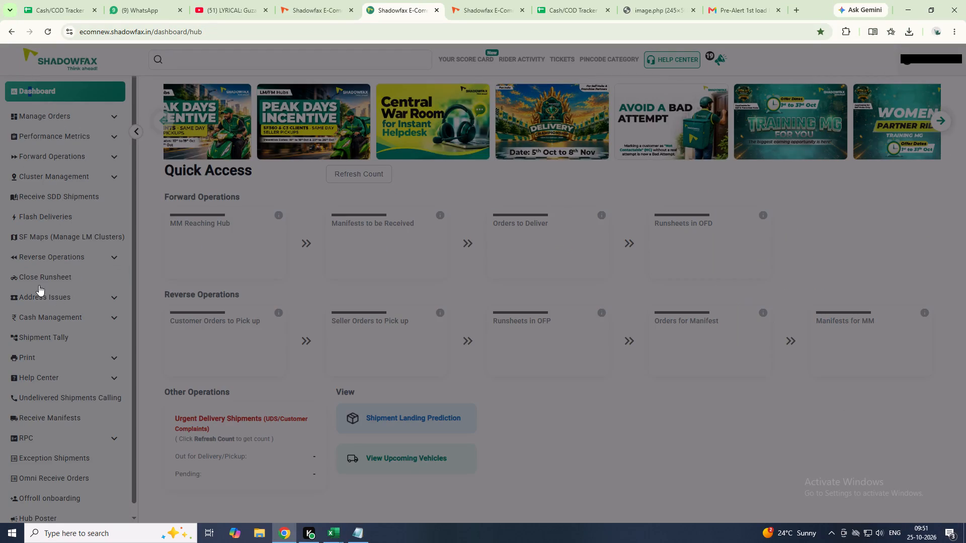
{"action": "left_click", "coordinate": [37, 276]}
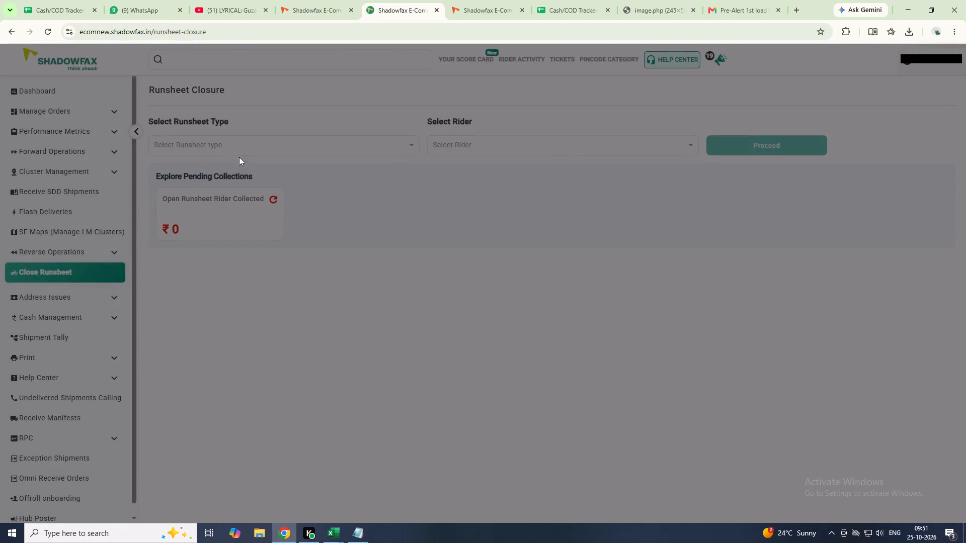
{"action": "left_click", "coordinate": [247, 144]}
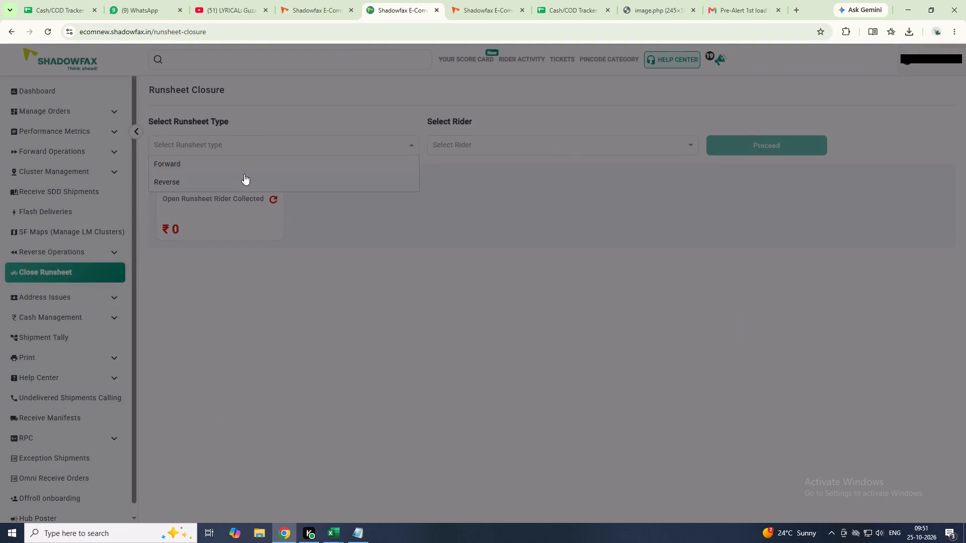
{"action": "left_click", "coordinate": [243, 165]}
{"action": "left_click", "coordinate": [521, 155]}
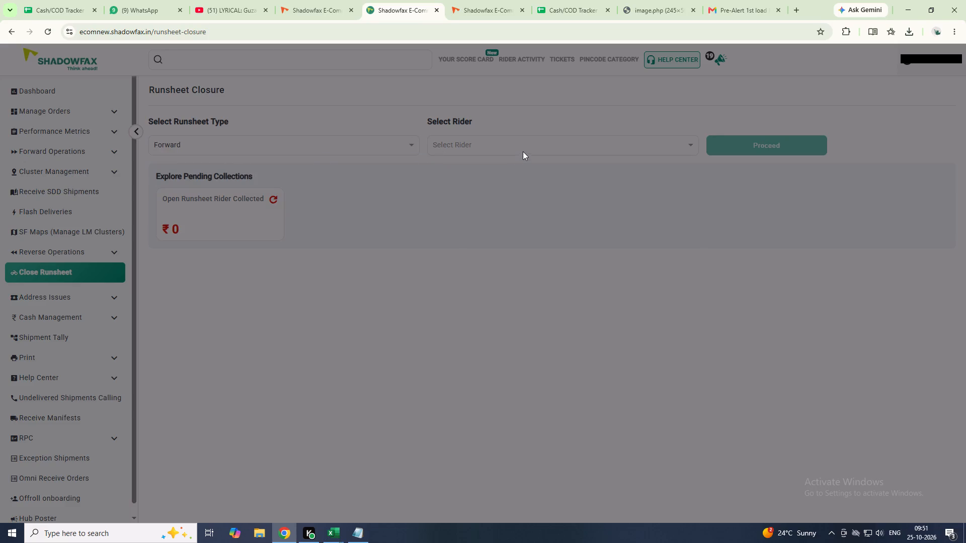
{"action": "left_click", "coordinate": [523, 150]}
{"action": "type", "text": "nares"}
{"action": "left_click", "coordinate": [547, 158]}
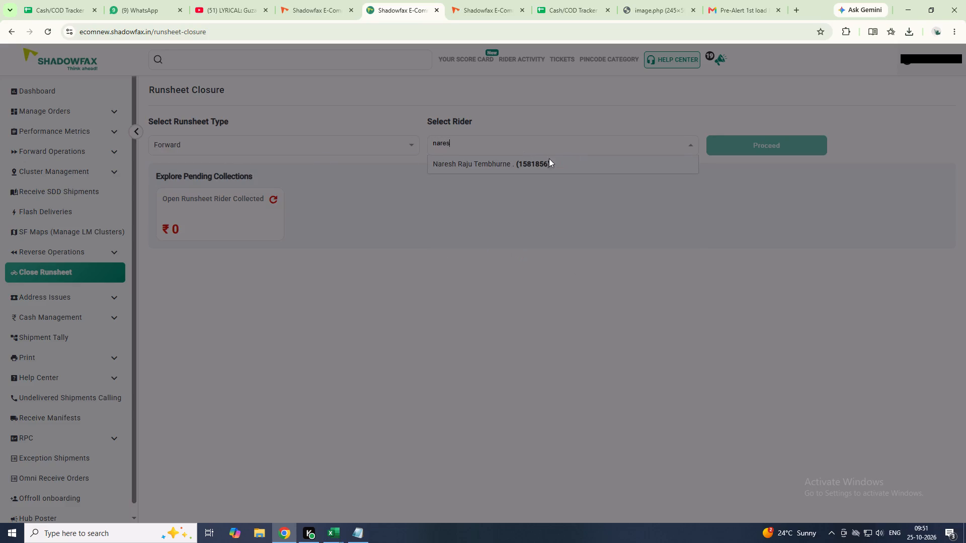
{"action": "left_click_drag", "start_coordinate": [749, 145], "coordinate": [753, 143]}
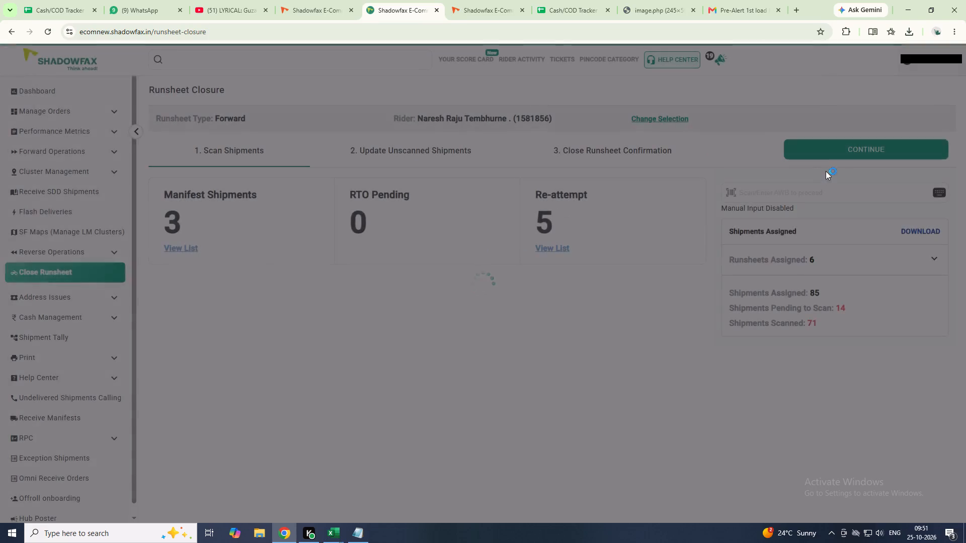
{"action": "left_click", "coordinate": [839, 156]}
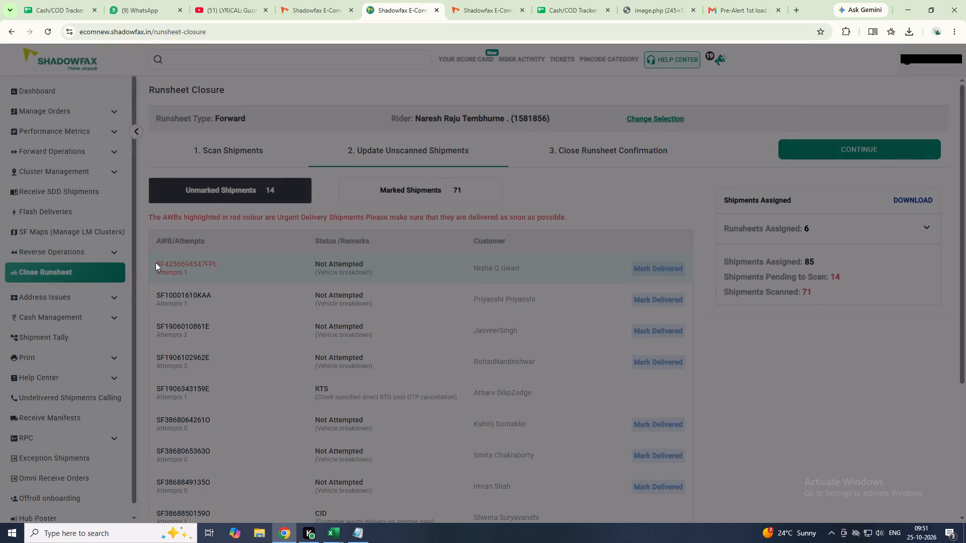
{"action": "left_click_drag", "start_coordinate": [156, 262], "coordinate": [164, 265]}
{"action": "left_click_drag", "start_coordinate": [164, 265], "coordinate": [218, 264]}
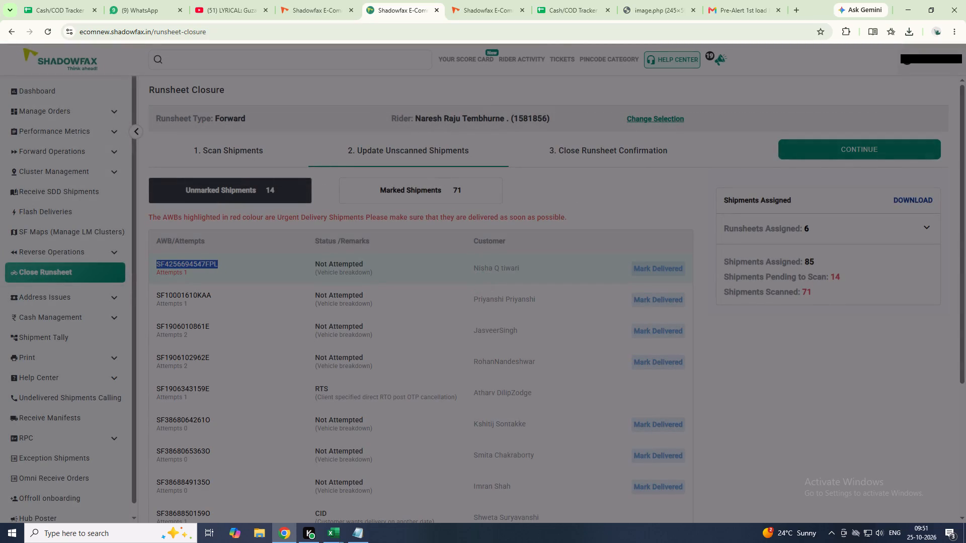
{"action": "key", "text": "ctrl+f"}
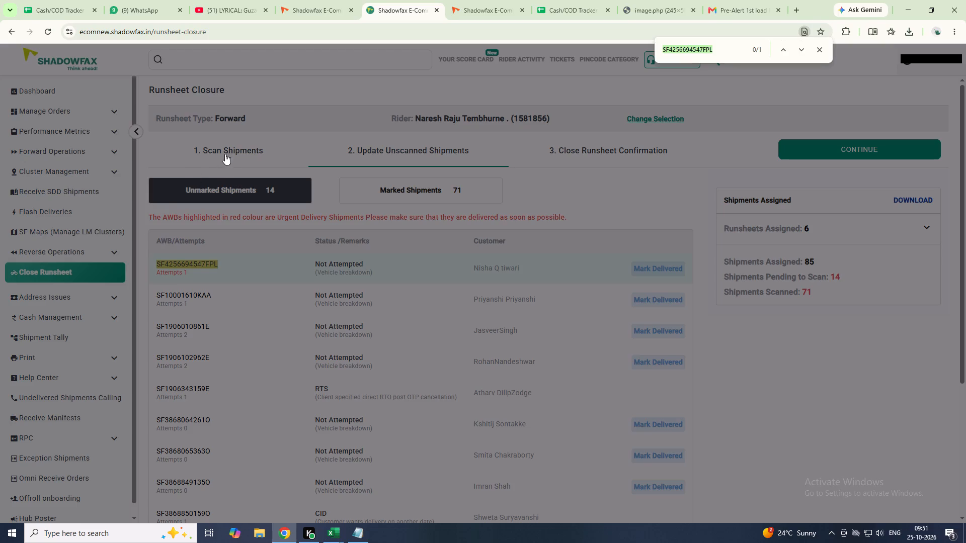
{"action": "left_click", "coordinate": [228, 145]}
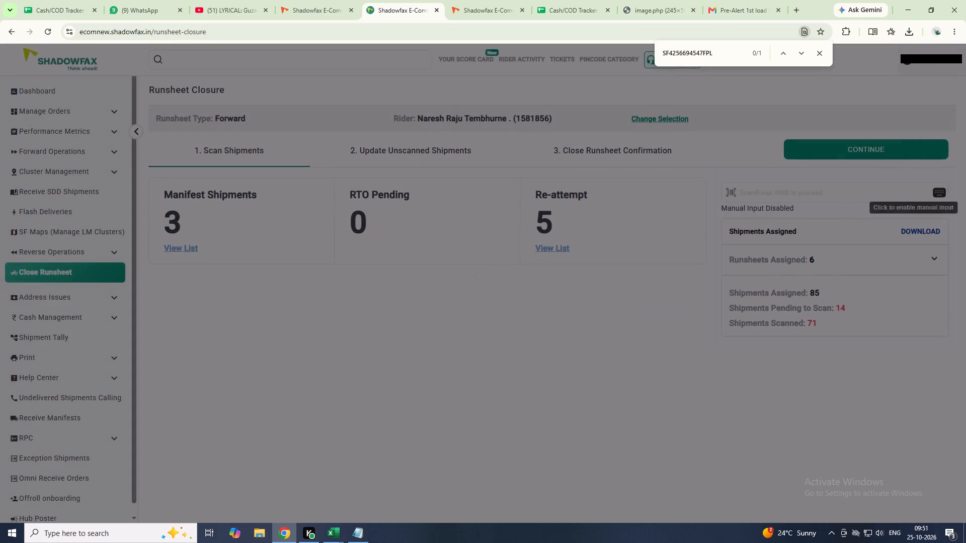
{"action": "left_click", "coordinate": [934, 197]}
{"action": "left_click", "coordinate": [903, 196]}
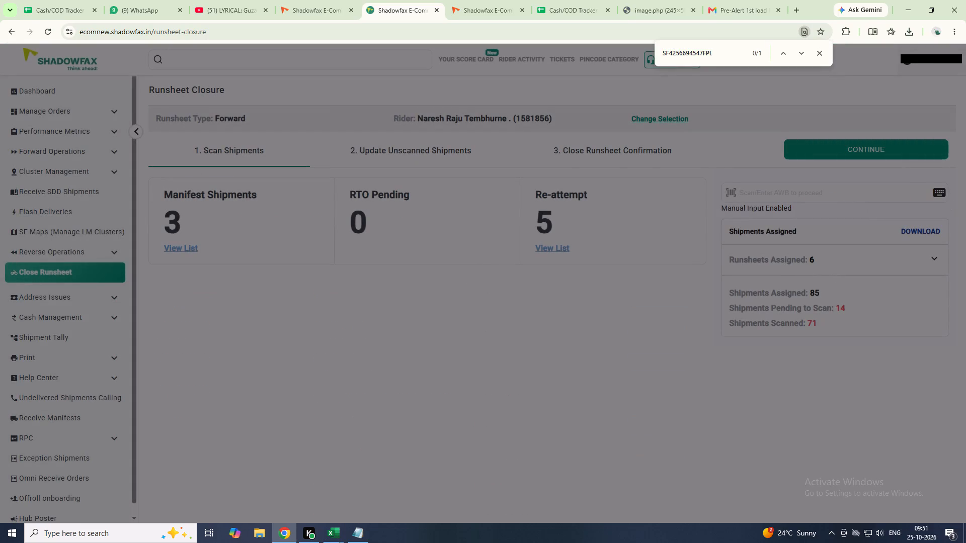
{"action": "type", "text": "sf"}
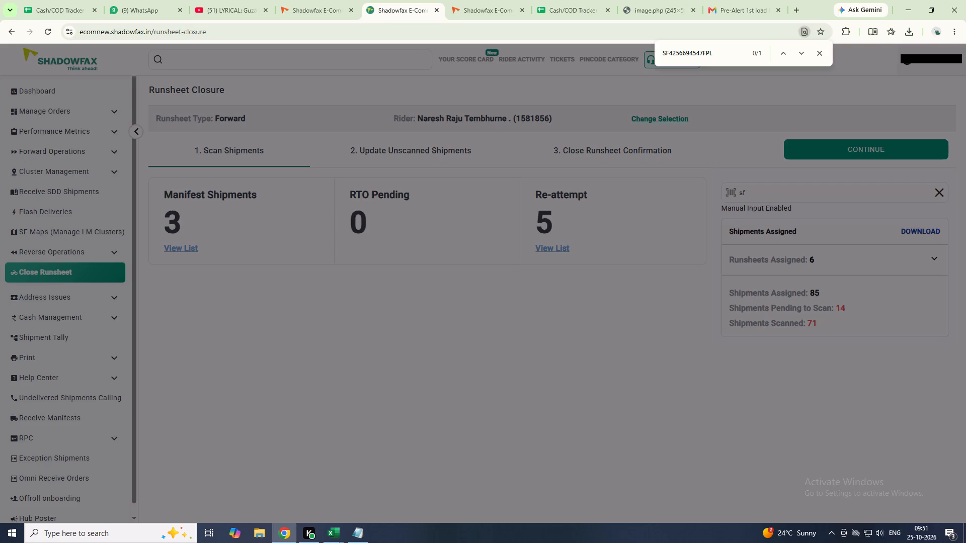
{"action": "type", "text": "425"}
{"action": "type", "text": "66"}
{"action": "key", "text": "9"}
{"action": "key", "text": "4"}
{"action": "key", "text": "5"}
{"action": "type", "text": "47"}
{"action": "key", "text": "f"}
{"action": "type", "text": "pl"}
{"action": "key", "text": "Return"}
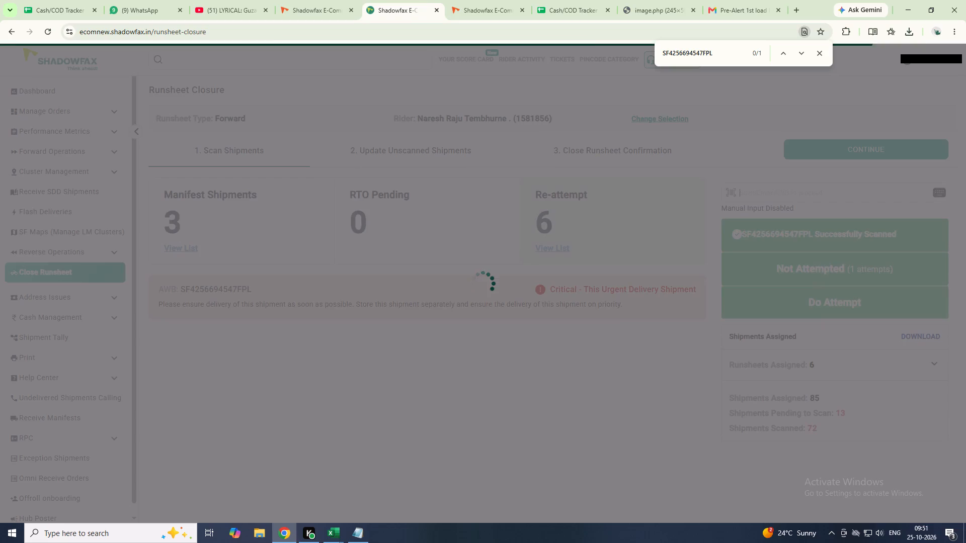
{"action": "left_click", "coordinate": [417, 151]}
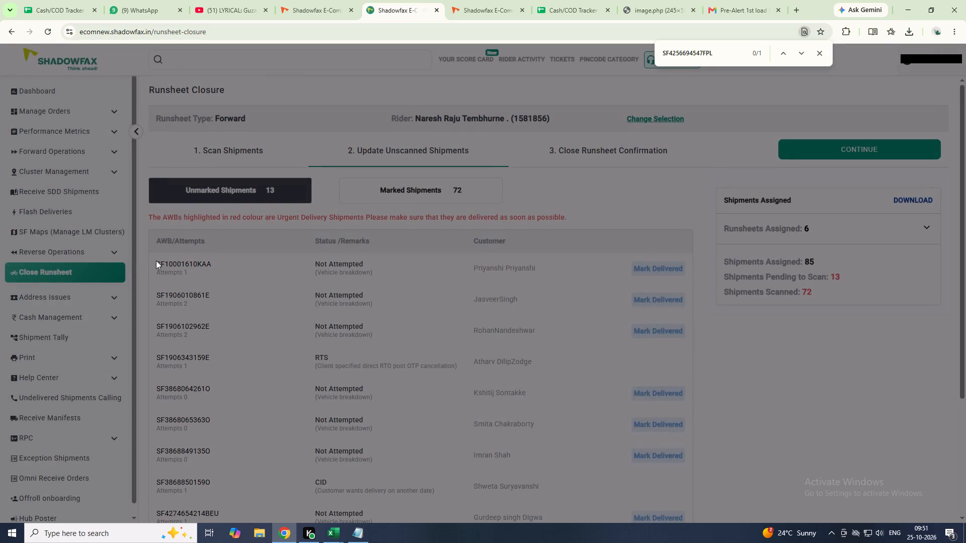
{"action": "left_click_drag", "start_coordinate": [159, 261], "coordinate": [203, 266]}
{"action": "left_click_drag", "start_coordinate": [194, 261], "coordinate": [130, 255]}
{"action": "left_click", "coordinate": [237, 292]}
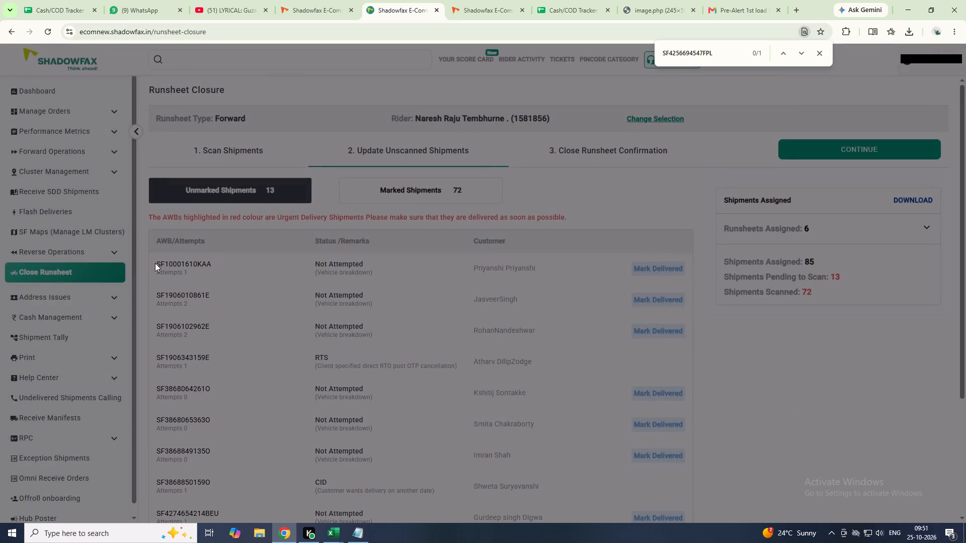
{"action": "left_click", "coordinate": [154, 263]}
{"action": "left_click_drag", "start_coordinate": [156, 261], "coordinate": [206, 265]}
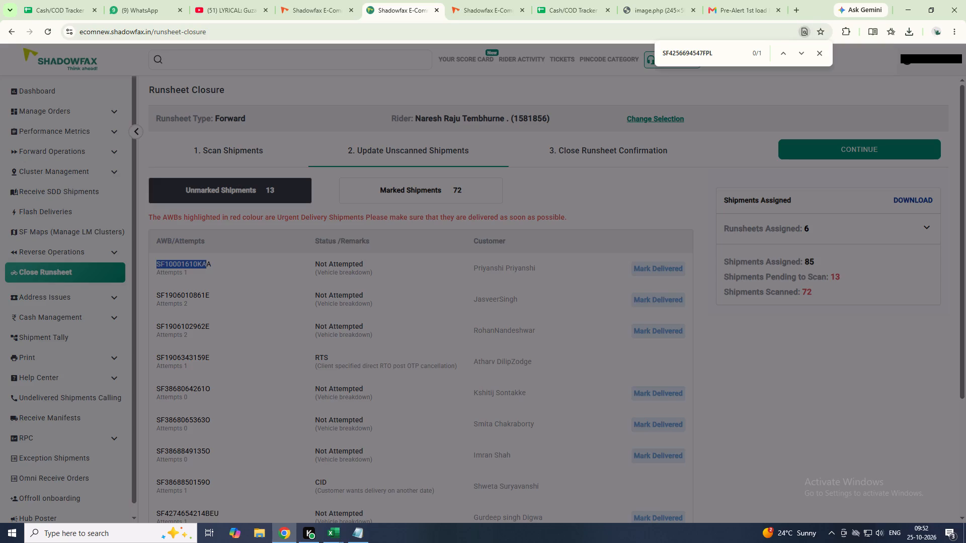
{"action": "left_click_drag", "start_coordinate": [206, 265], "coordinate": [220, 266]}
{"action": "key", "text": "ctrl+f"}
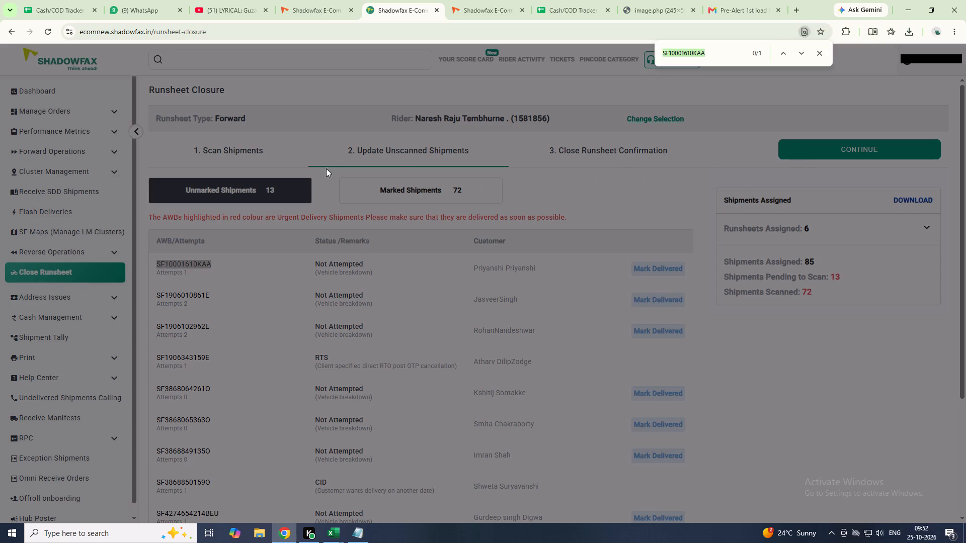
{"action": "left_click", "coordinate": [237, 147]}
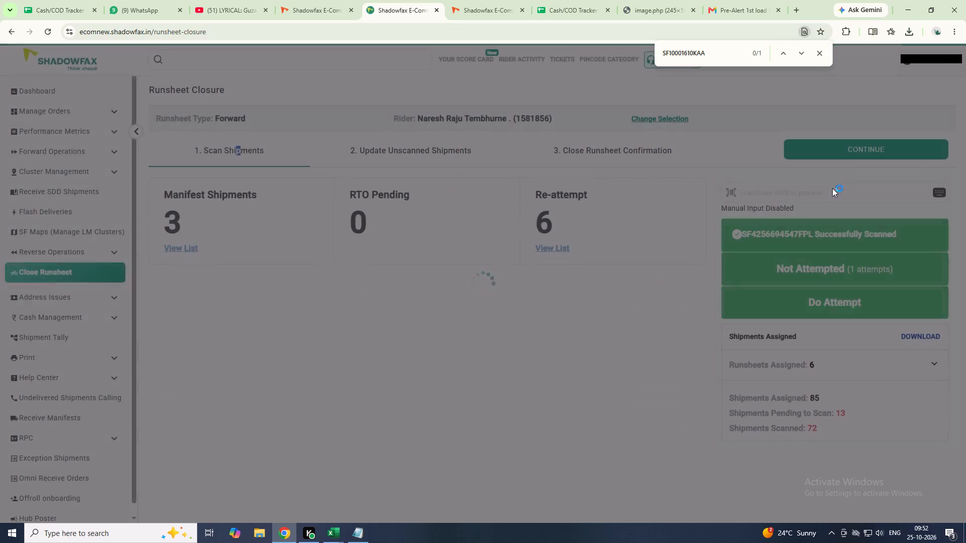
{"action": "left_click", "coordinate": [937, 194]}
{"action": "left_click", "coordinate": [880, 188]}
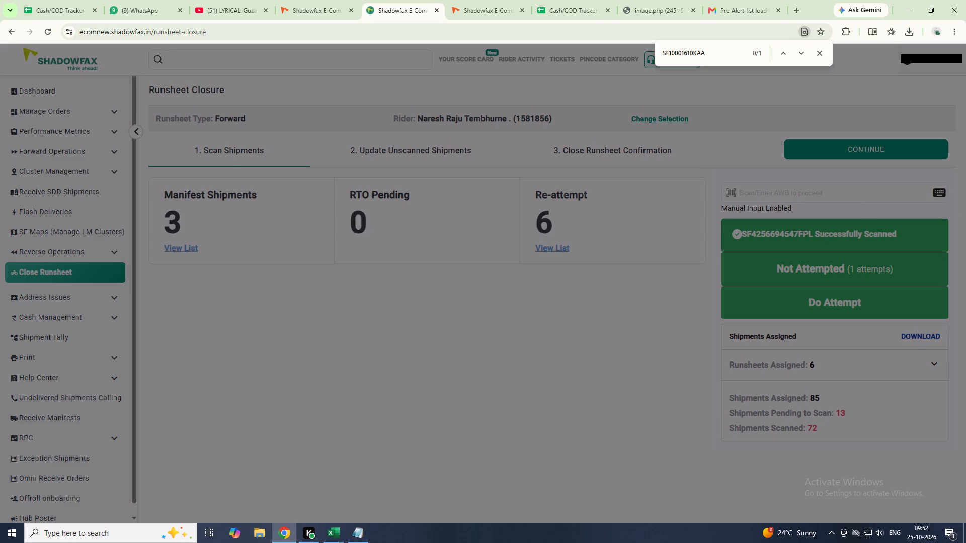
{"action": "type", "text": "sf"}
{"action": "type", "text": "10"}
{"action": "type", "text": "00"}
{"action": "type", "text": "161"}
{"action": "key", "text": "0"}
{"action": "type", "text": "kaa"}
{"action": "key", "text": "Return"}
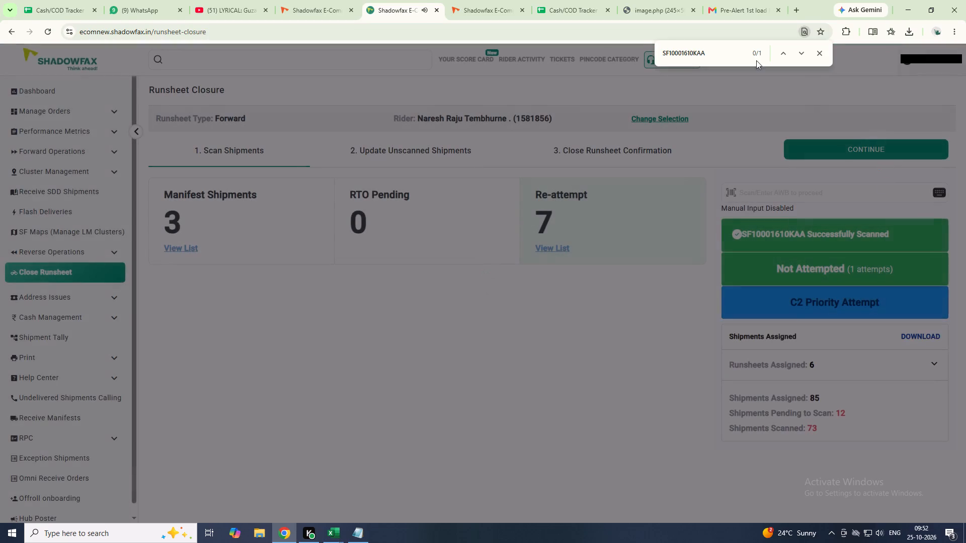
{"action": "left_click", "coordinate": [386, 154]}
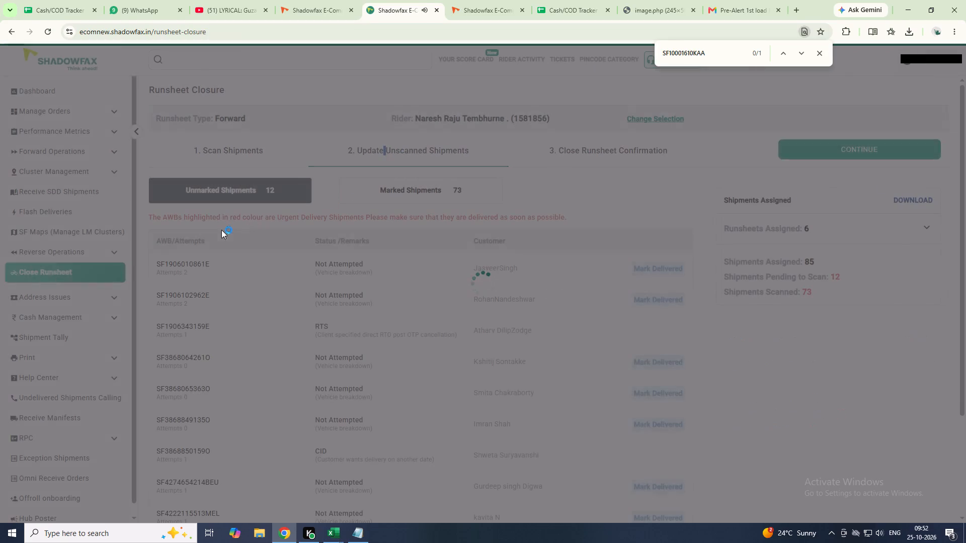
{"action": "left_click_drag", "start_coordinate": [157, 259], "coordinate": [174, 261]}
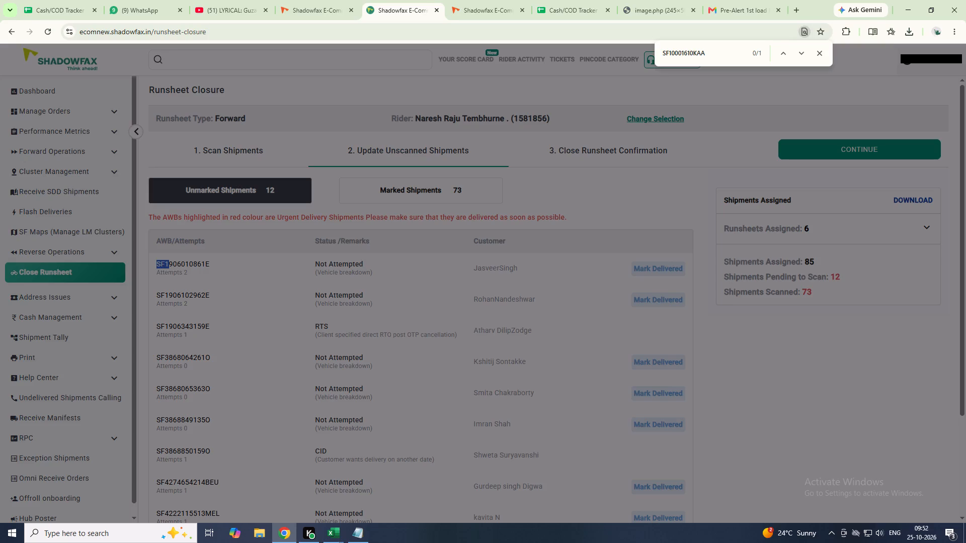
{"action": "left_click_drag", "start_coordinate": [174, 261], "coordinate": [214, 267]}
{"action": "key", "text": "ctrl+f"}
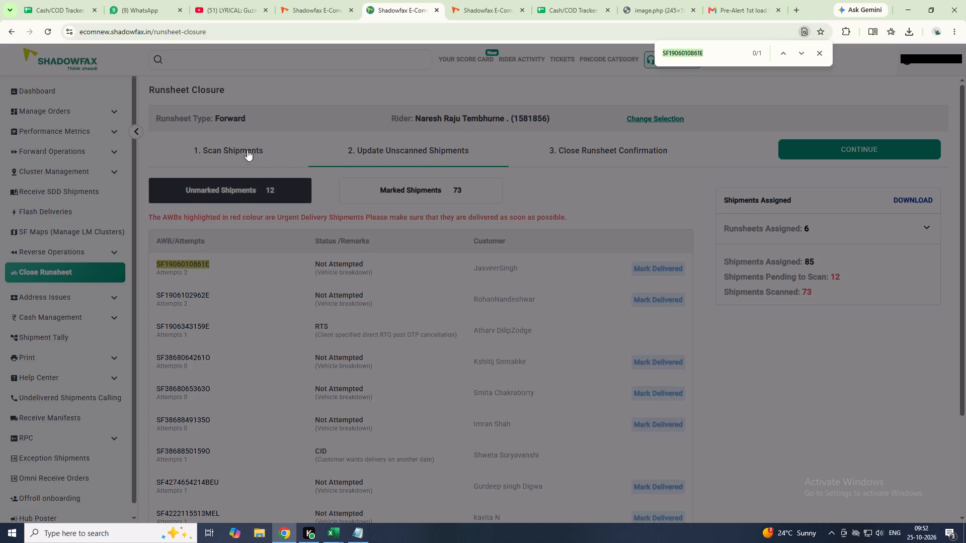
{"action": "left_click", "coordinate": [244, 147]}
{"action": "left_click", "coordinate": [935, 194]}
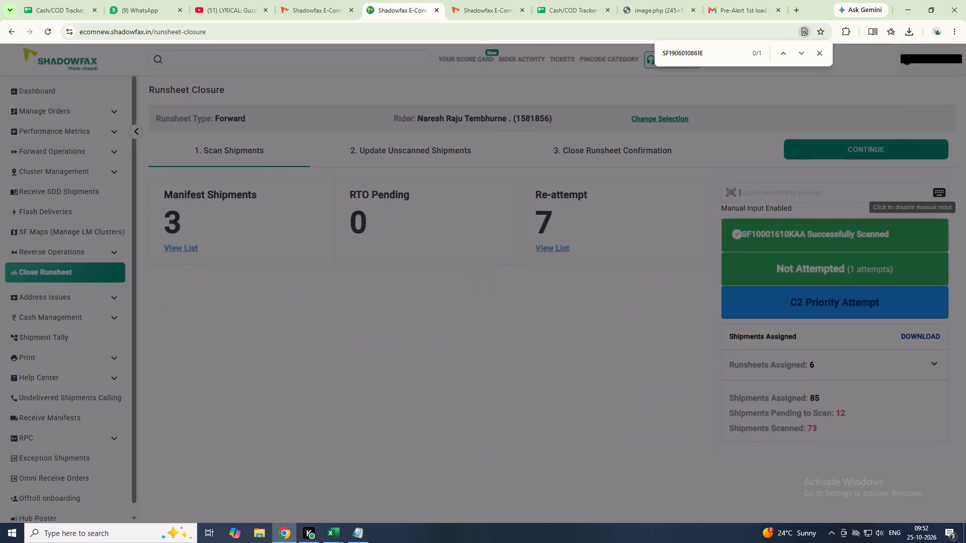
{"action": "left_click", "coordinate": [880, 195]}
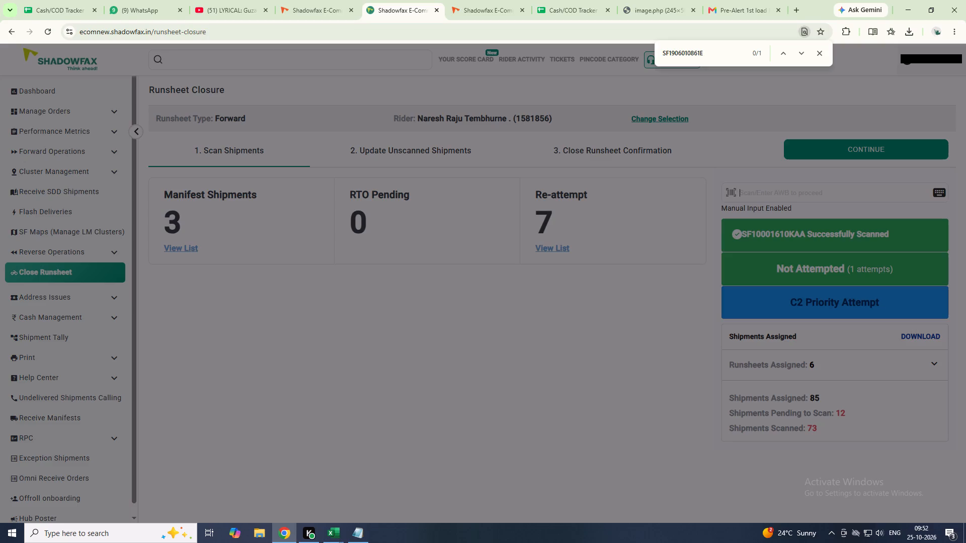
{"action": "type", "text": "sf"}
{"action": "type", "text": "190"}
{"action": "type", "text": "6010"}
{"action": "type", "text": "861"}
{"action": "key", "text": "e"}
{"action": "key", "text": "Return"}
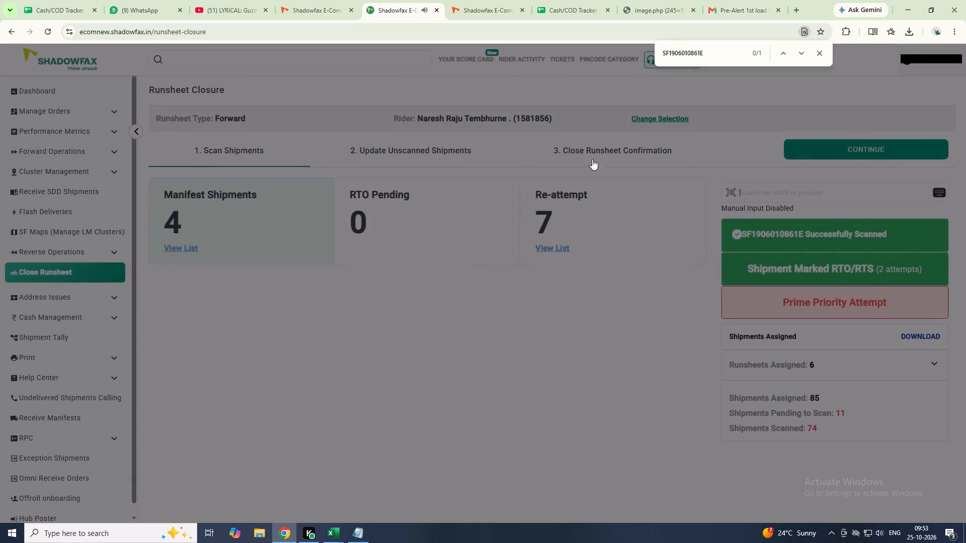
{"action": "left_click", "coordinate": [415, 154]}
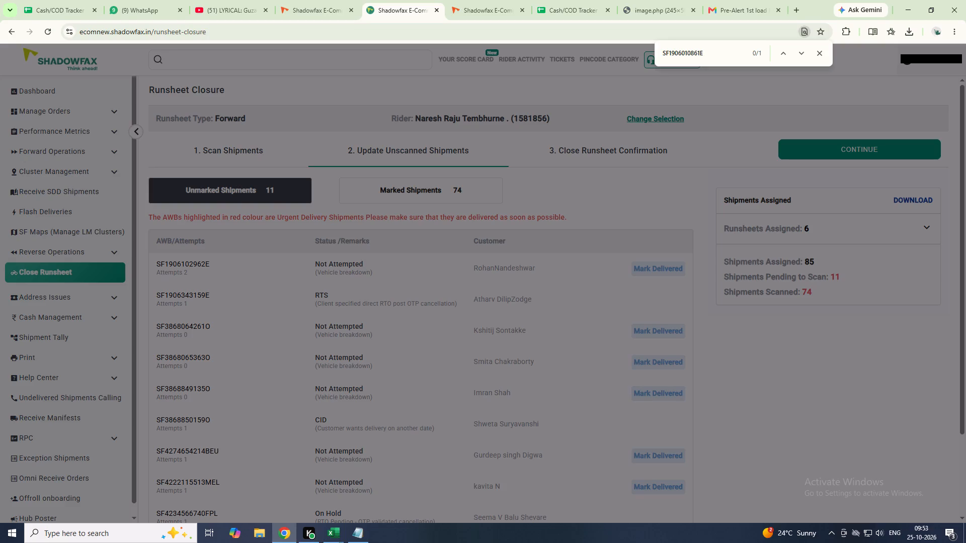
{"action": "left_click_drag", "start_coordinate": [157, 262], "coordinate": [222, 265]}
{"action": "key", "text": "ctrl+f"}
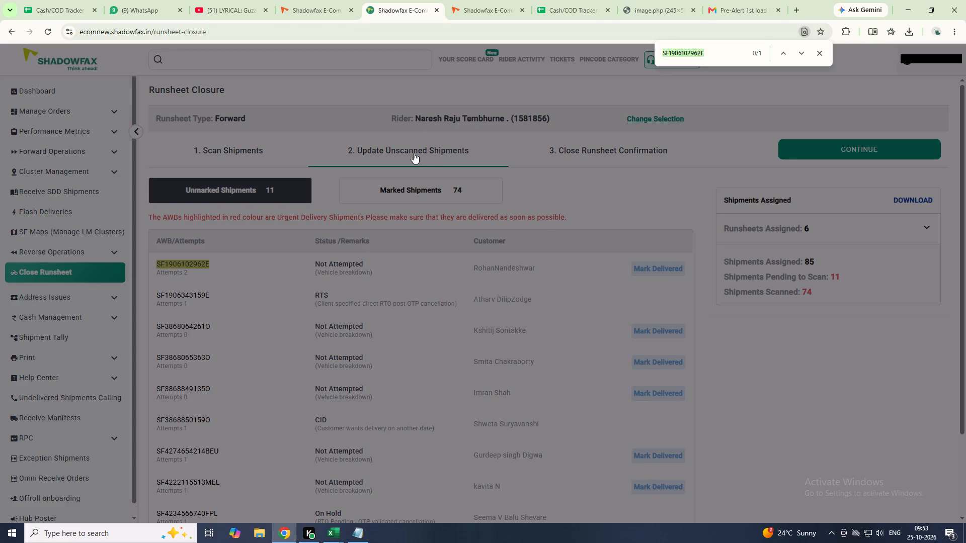
{"action": "left_click", "coordinate": [248, 150]}
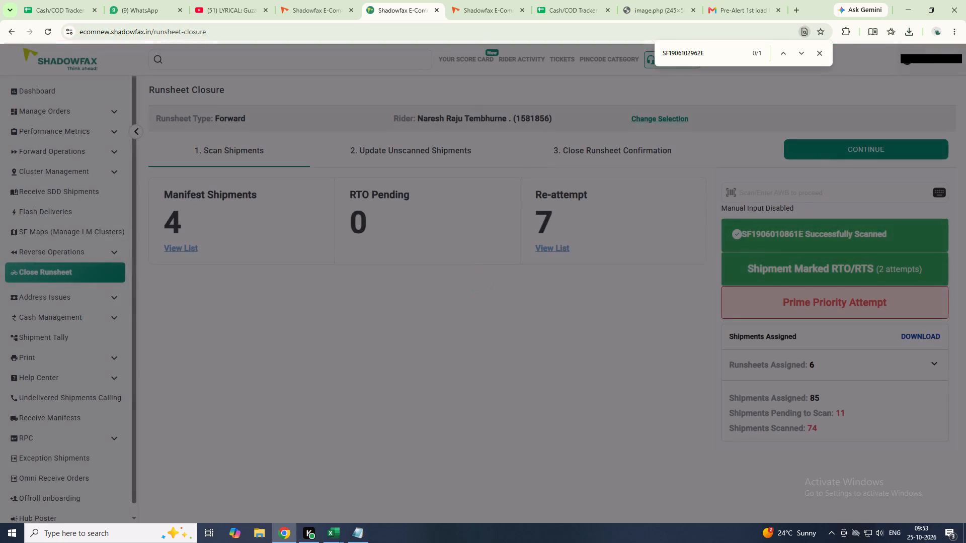
{"action": "left_click", "coordinate": [939, 195]}
{"action": "left_click", "coordinate": [858, 190]}
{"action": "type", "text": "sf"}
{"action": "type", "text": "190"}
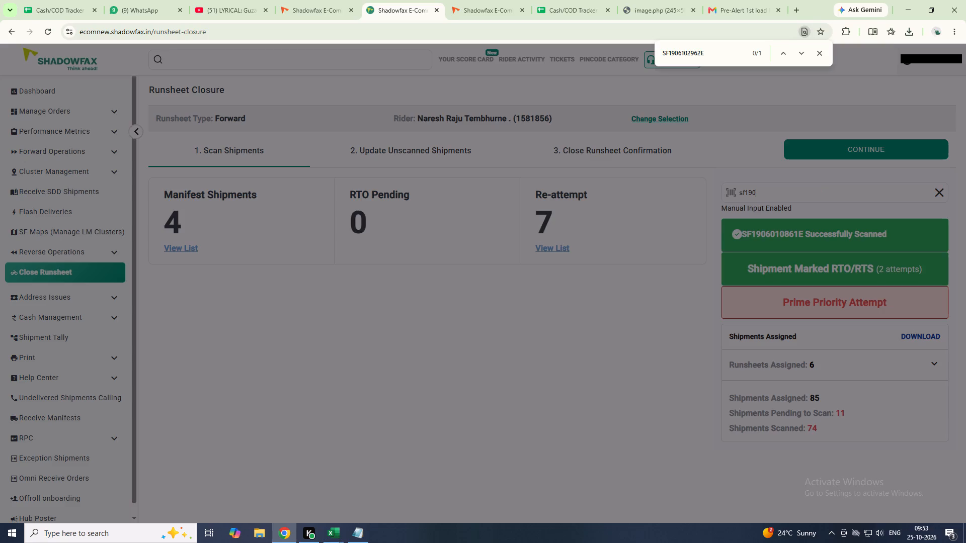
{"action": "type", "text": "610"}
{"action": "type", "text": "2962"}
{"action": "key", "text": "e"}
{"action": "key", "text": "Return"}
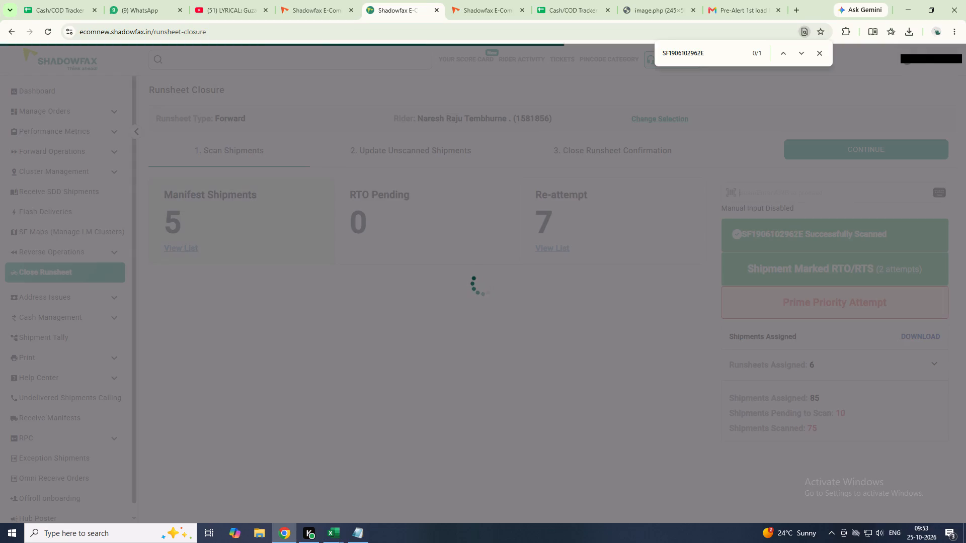
{"action": "left_click", "coordinate": [412, 154]}
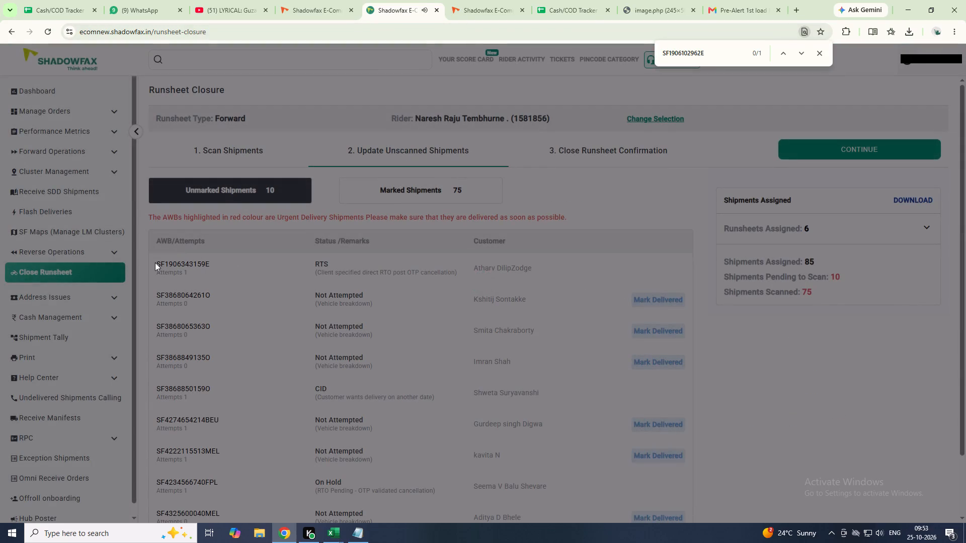
{"action": "left_click_drag", "start_coordinate": [157, 261], "coordinate": [214, 260]}
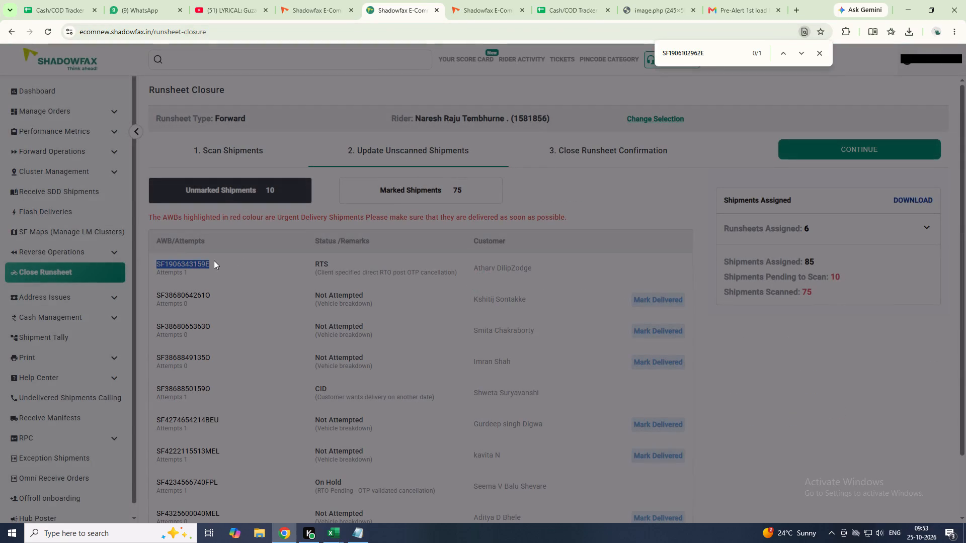
{"action": "left_click_drag", "start_coordinate": [214, 260], "coordinate": [214, 260]}
{"action": "key", "text": "ctrl+f"}
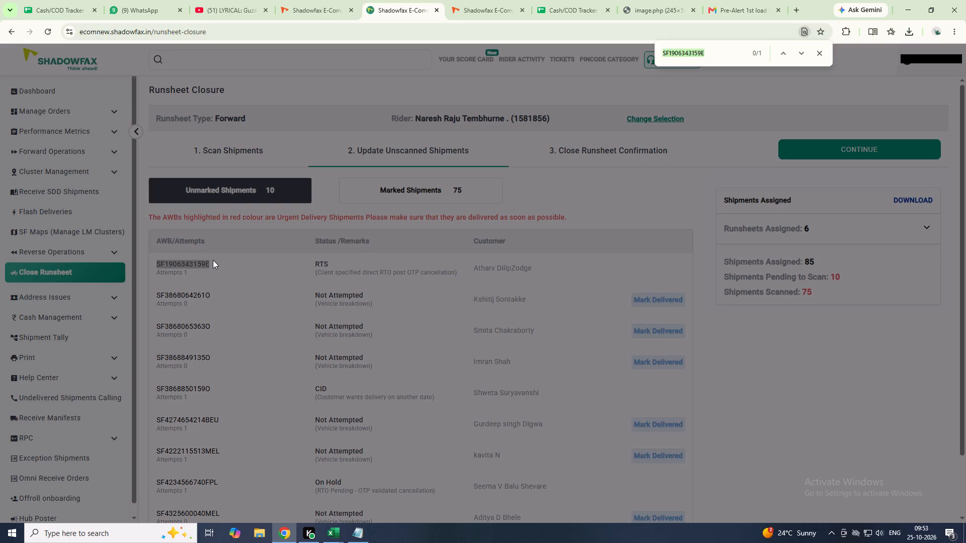
{"action": "left_click", "coordinate": [236, 146]}
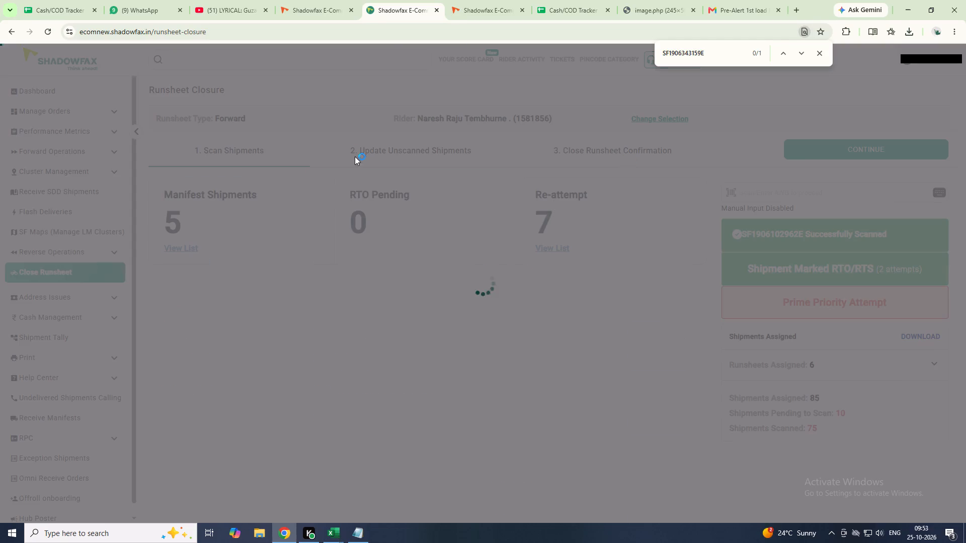
{"action": "left_click", "coordinate": [941, 192]}
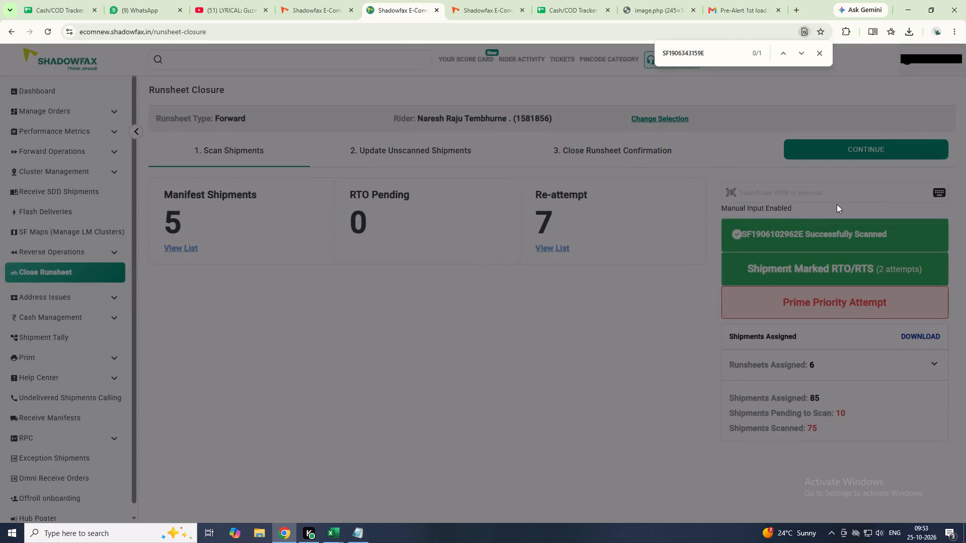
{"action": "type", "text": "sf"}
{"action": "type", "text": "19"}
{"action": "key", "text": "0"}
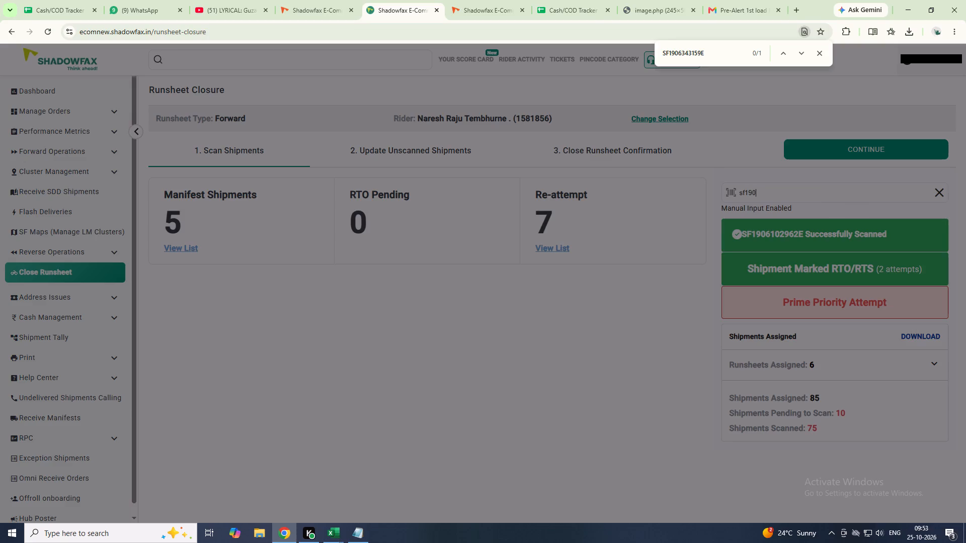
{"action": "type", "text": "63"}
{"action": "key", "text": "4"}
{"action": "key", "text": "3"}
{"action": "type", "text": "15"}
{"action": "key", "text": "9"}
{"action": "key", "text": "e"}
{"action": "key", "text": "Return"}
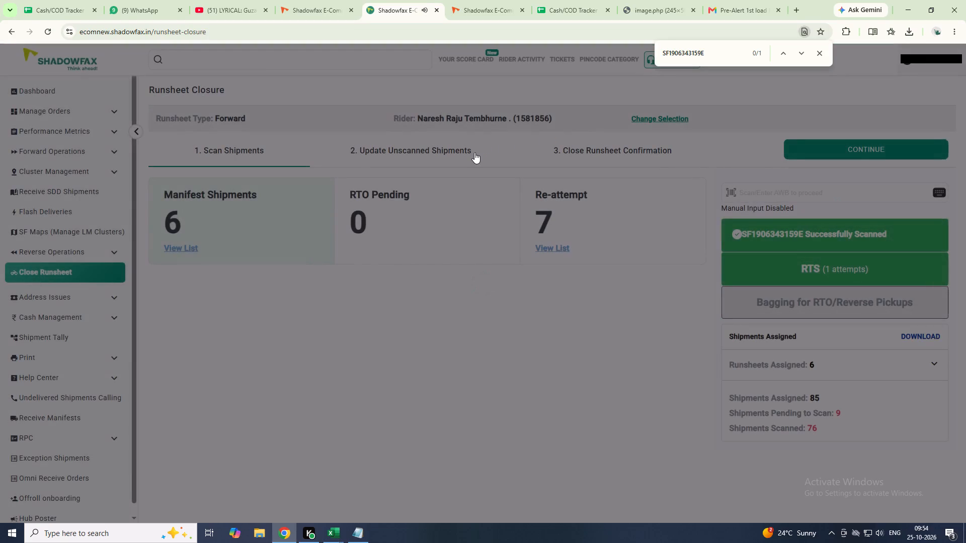
{"action": "left_click", "coordinate": [405, 148]}
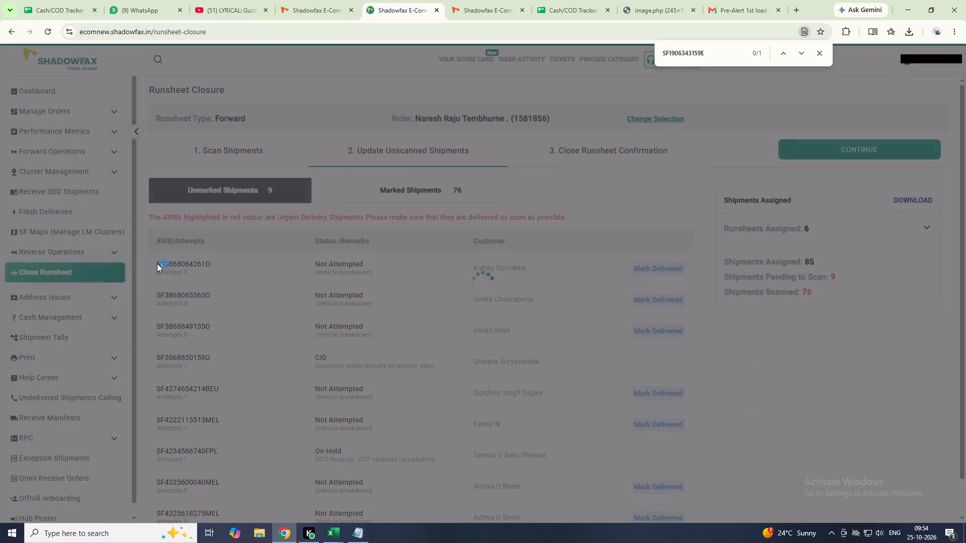
{"action": "left_click_drag", "start_coordinate": [157, 262], "coordinate": [207, 261]}
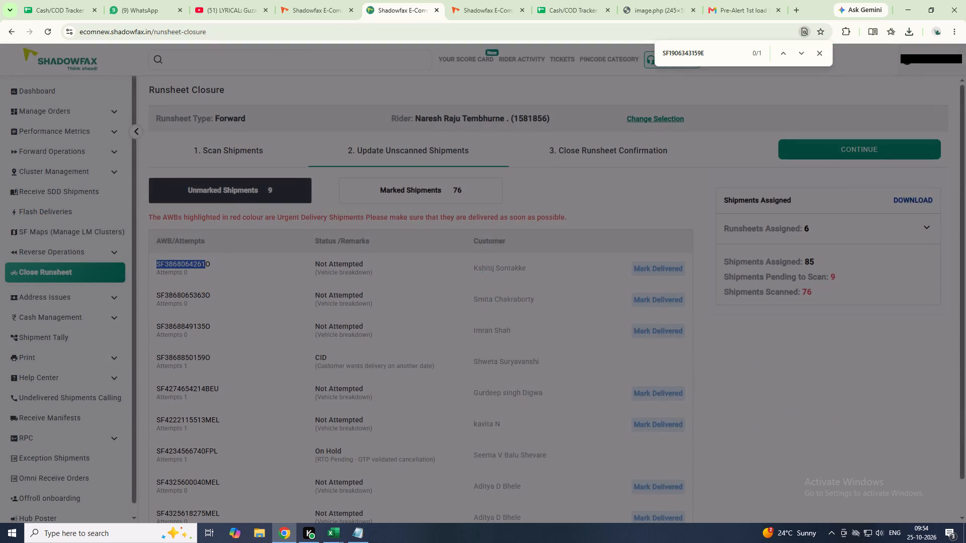
{"action": "left_click_drag", "start_coordinate": [207, 261], "coordinate": [222, 261]}
{"action": "key", "text": "ctrl+f"}
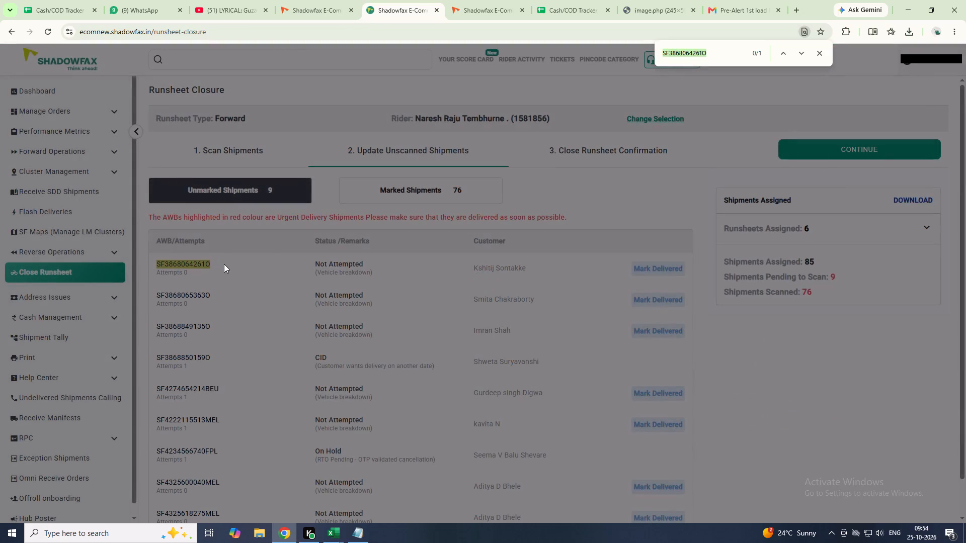
Return to the Scan Shipments stage of the runsheet closure.
{"action": "left_click", "coordinate": [235, 152]}
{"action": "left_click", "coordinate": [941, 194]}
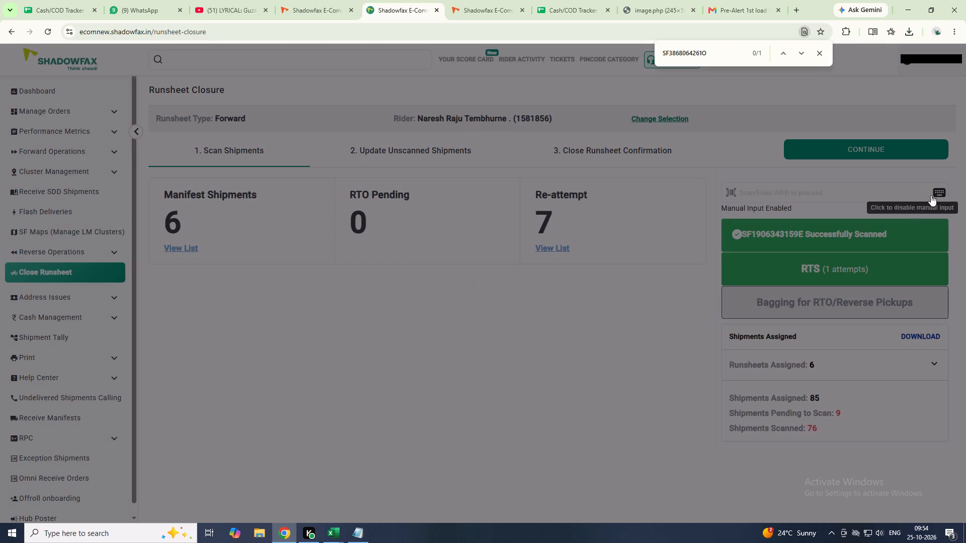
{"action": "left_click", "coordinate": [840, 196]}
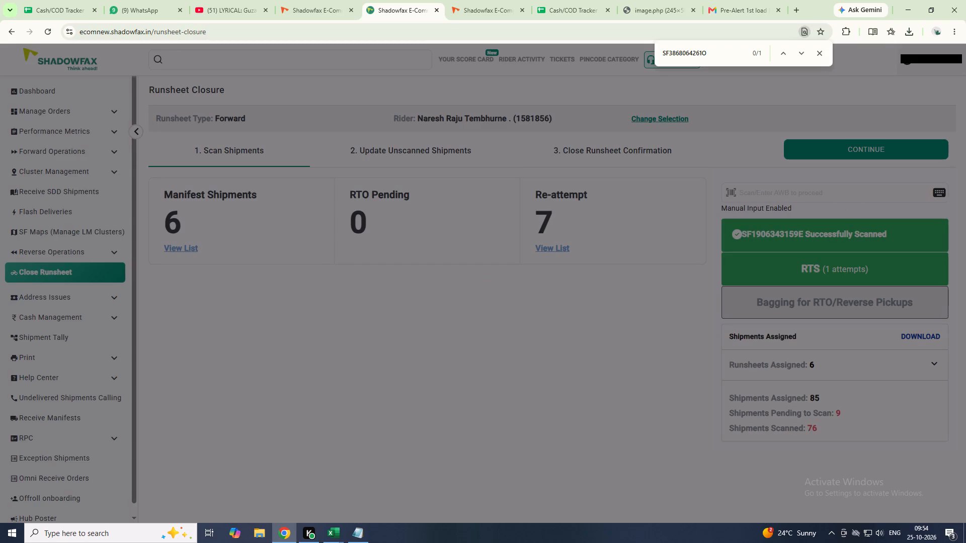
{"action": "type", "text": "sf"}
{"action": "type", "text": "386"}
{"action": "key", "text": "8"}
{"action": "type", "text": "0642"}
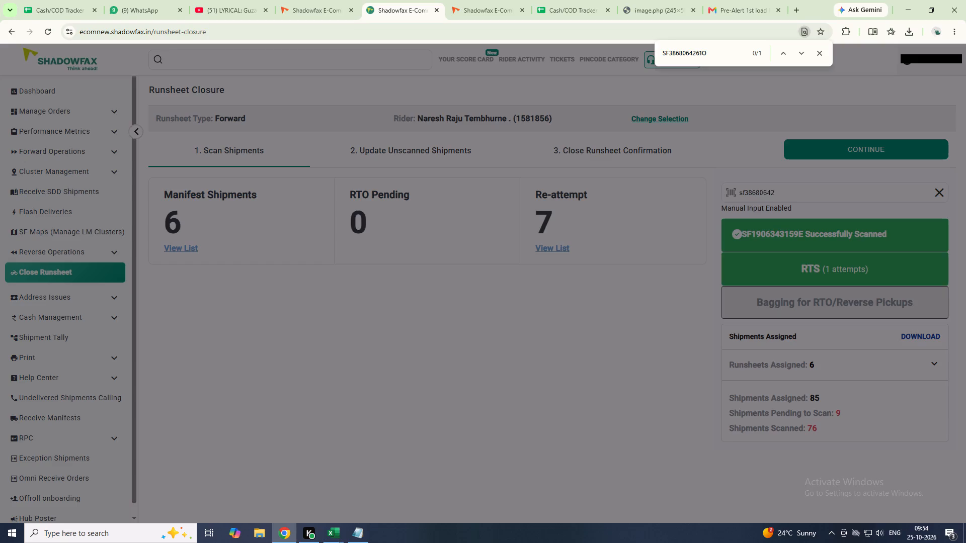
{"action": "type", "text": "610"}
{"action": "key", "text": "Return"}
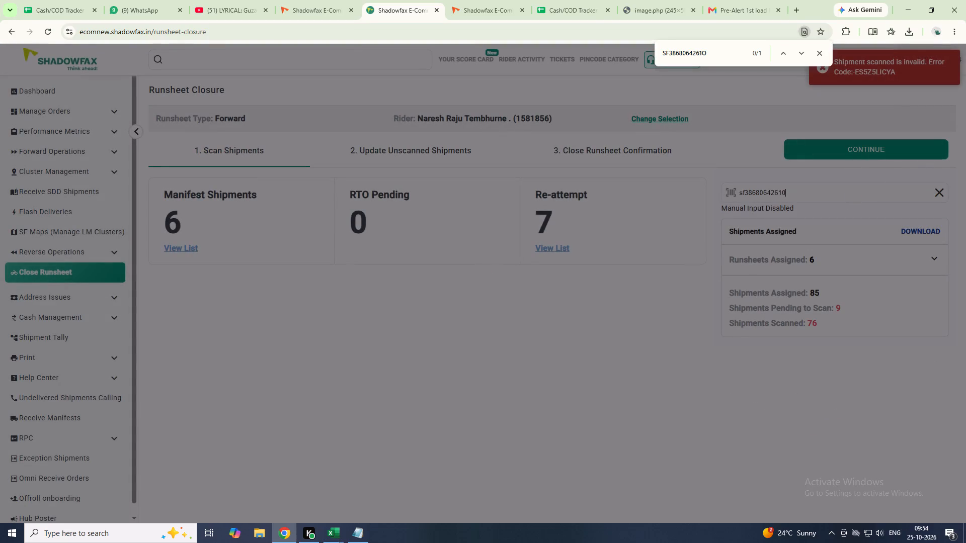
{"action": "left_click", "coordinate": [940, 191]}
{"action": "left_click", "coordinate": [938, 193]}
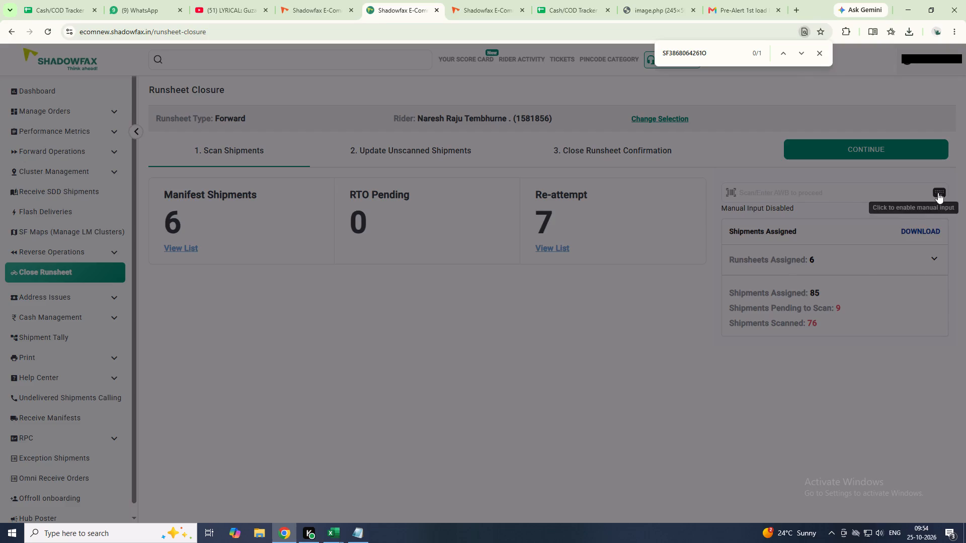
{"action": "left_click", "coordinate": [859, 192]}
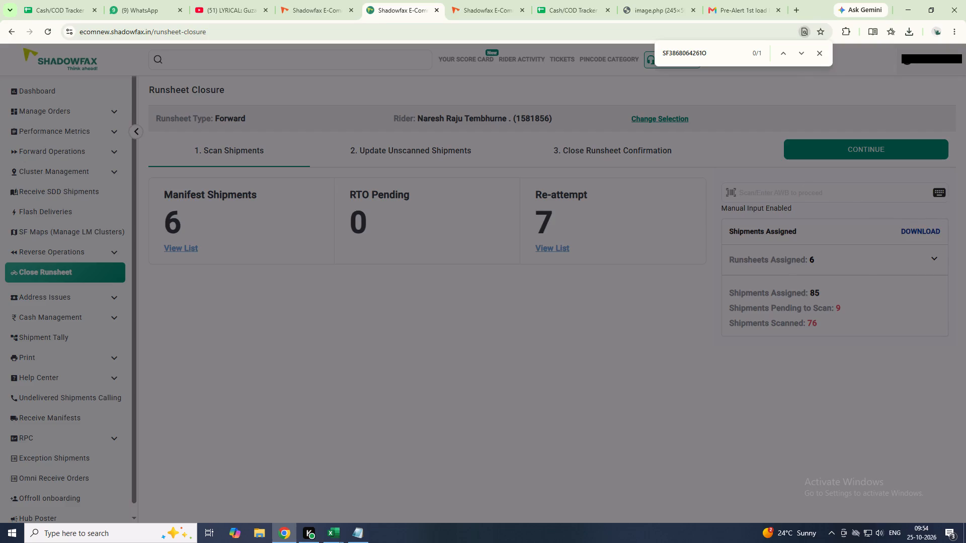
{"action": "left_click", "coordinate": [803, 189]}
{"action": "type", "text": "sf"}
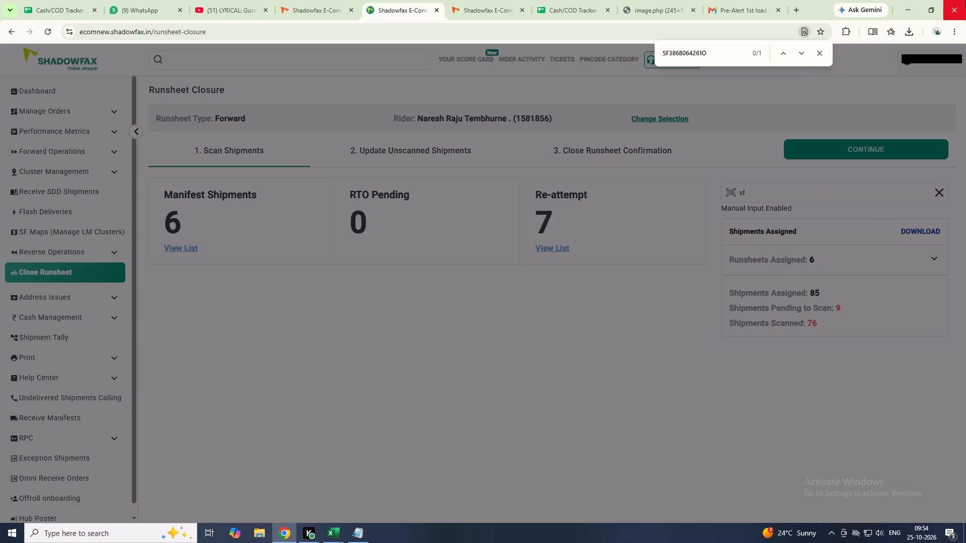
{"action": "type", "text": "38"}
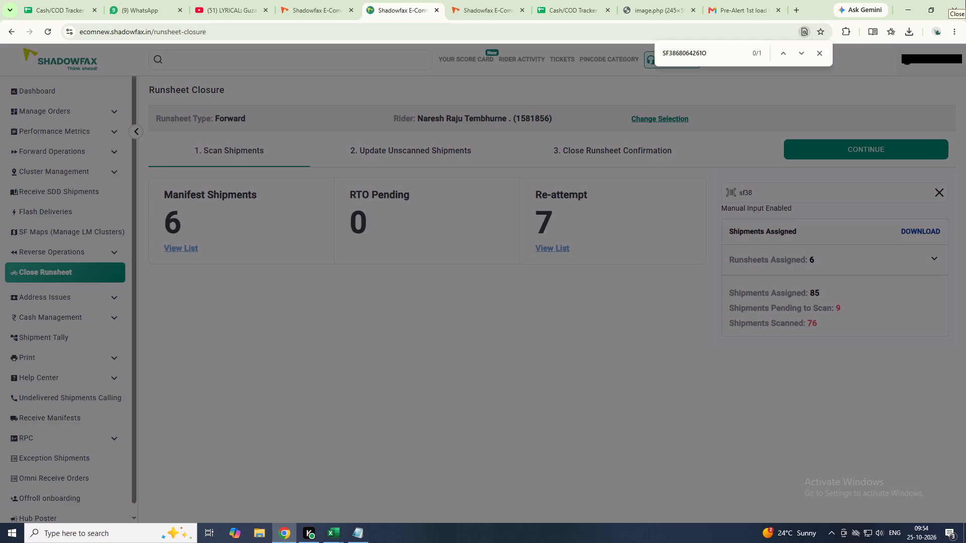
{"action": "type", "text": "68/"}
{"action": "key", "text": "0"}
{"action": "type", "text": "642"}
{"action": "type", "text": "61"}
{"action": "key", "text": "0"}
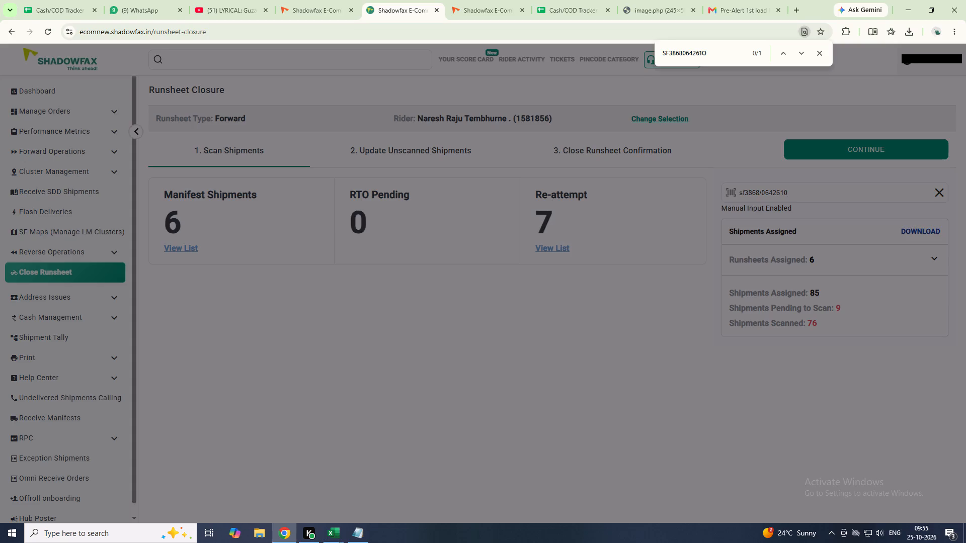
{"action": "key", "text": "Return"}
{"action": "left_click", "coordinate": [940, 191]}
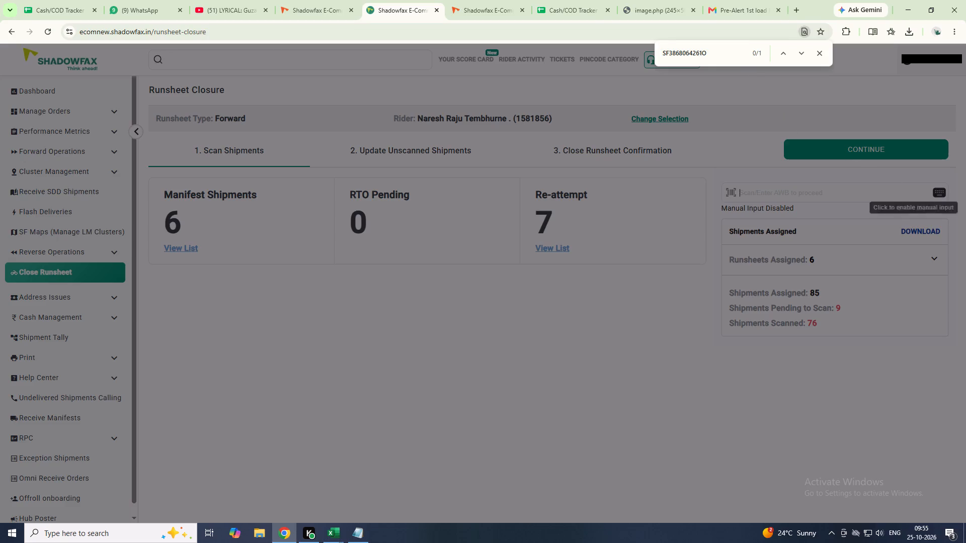
{"action": "left_click", "coordinate": [942, 195]}
{"action": "left_click", "coordinate": [886, 188]}
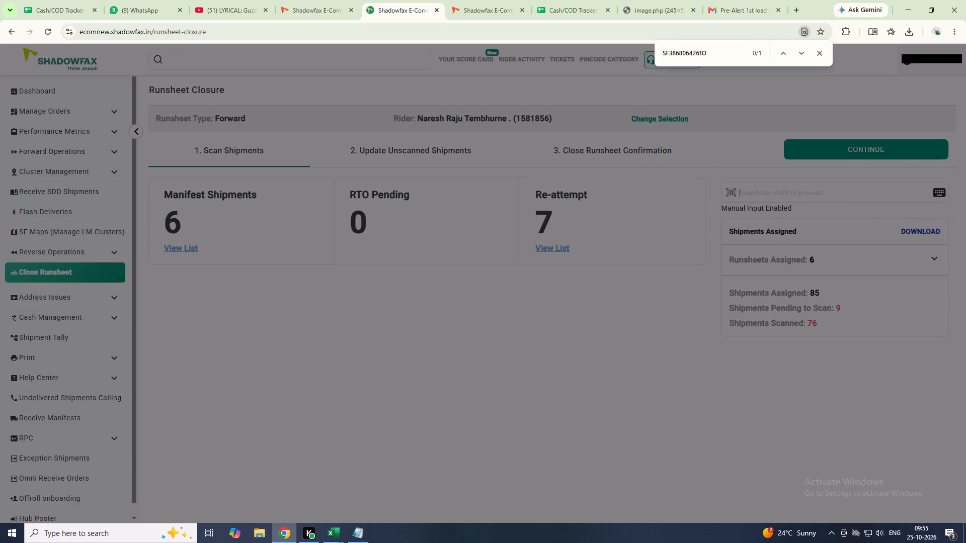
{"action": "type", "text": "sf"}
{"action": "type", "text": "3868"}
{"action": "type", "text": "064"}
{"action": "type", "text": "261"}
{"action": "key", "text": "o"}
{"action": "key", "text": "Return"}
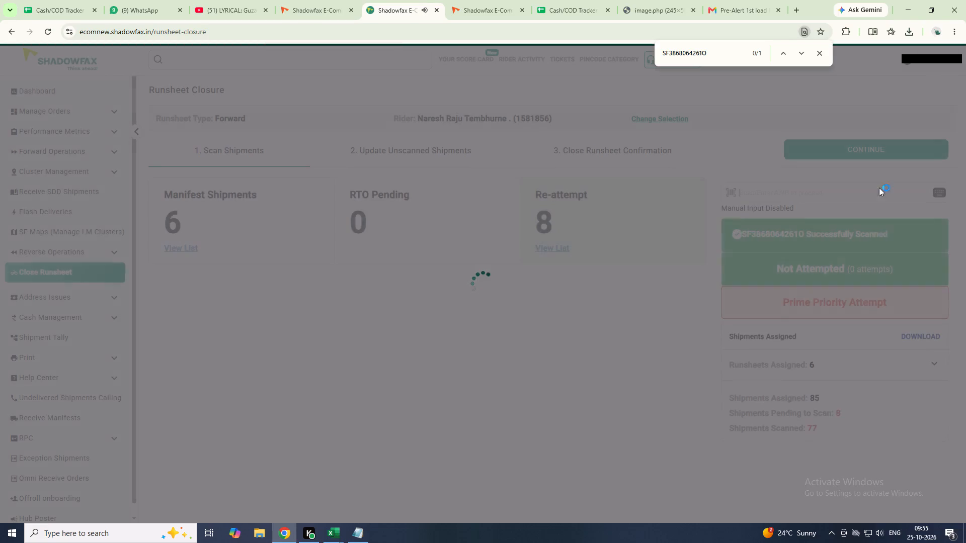
{"action": "left_click", "coordinate": [424, 145]}
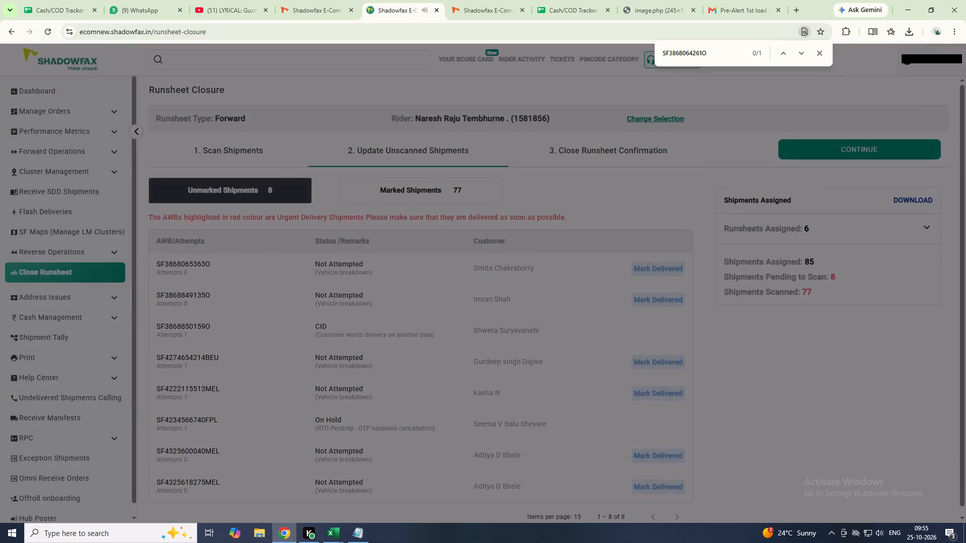
{"action": "left_click_drag", "start_coordinate": [158, 261], "coordinate": [206, 265]}
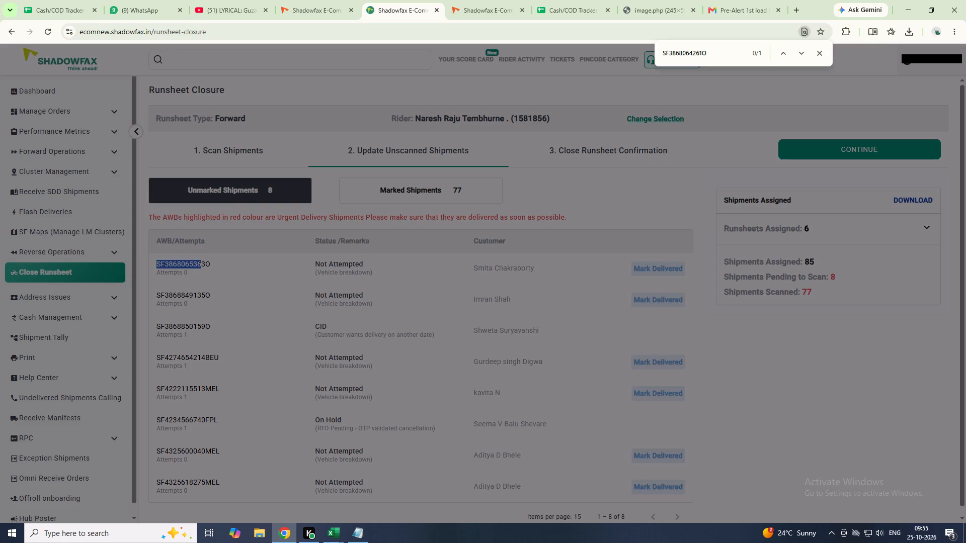
{"action": "left_click_drag", "start_coordinate": [206, 265], "coordinate": [212, 261]}
{"action": "key", "text": "ctrl+f"}
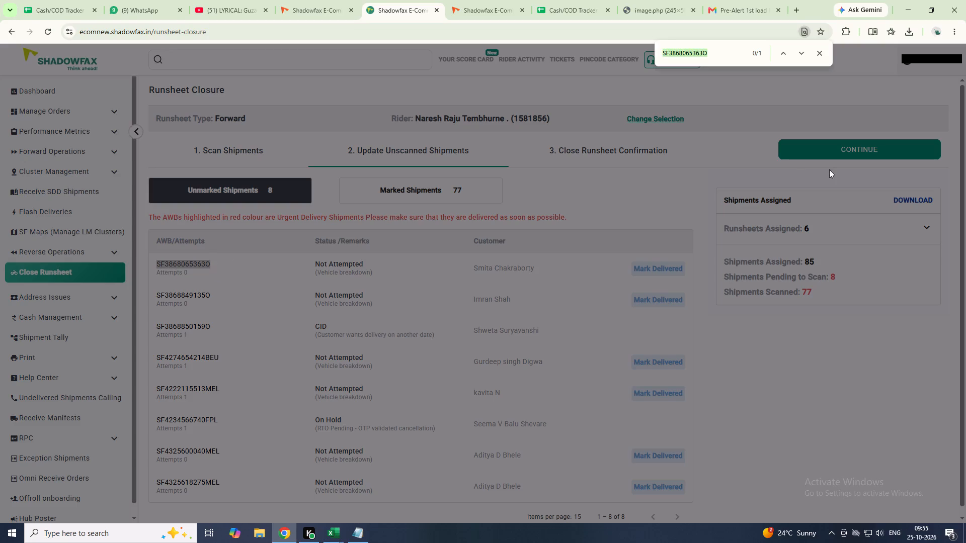
{"action": "left_click", "coordinate": [208, 147]}
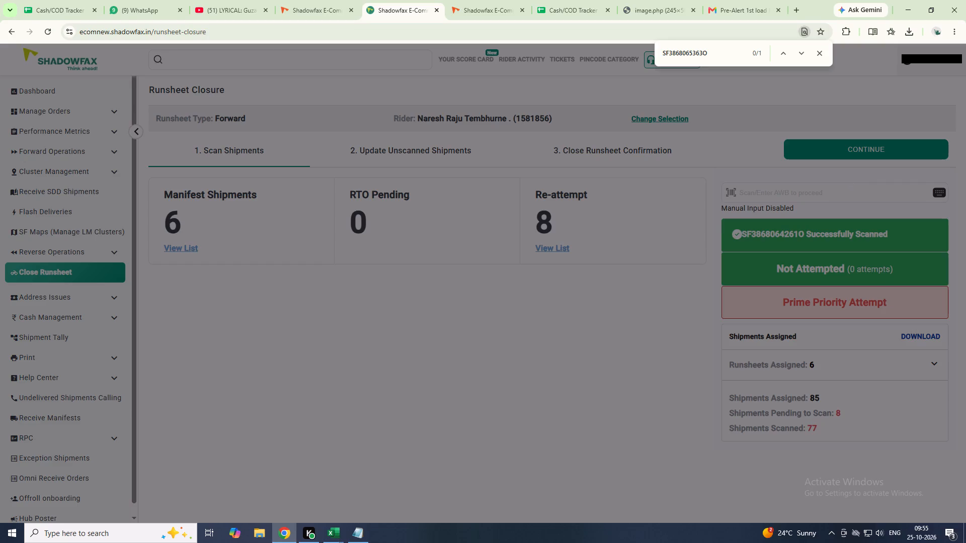
{"action": "left_click", "coordinate": [935, 195]}
{"action": "left_click", "coordinate": [846, 189]}
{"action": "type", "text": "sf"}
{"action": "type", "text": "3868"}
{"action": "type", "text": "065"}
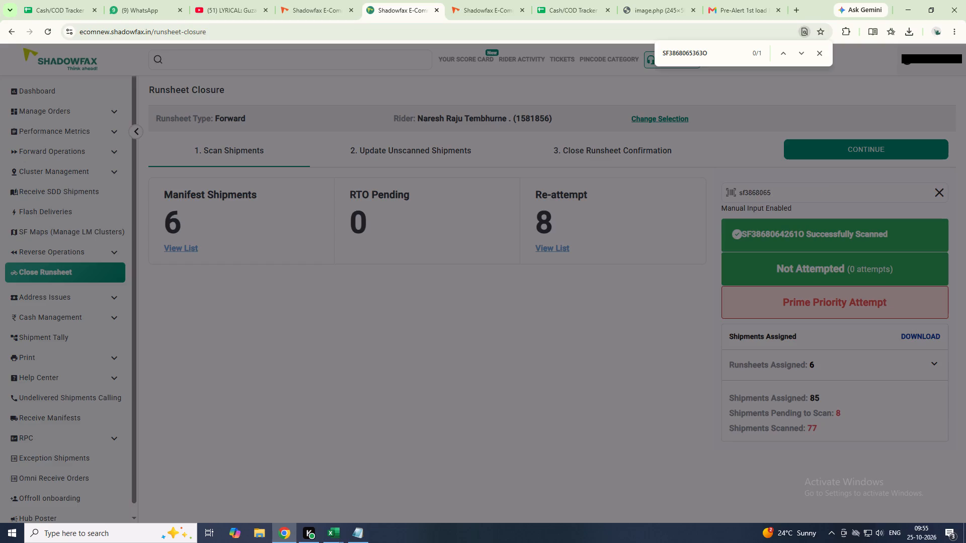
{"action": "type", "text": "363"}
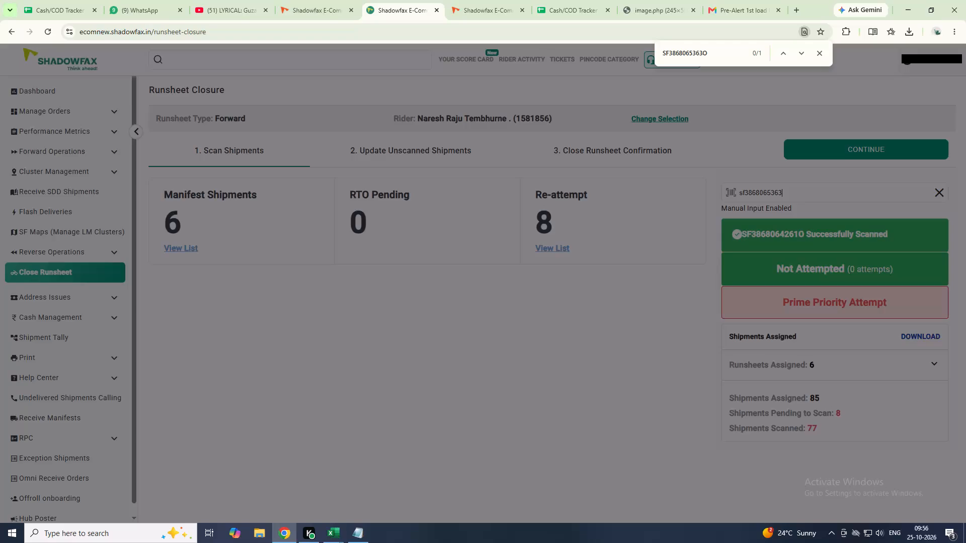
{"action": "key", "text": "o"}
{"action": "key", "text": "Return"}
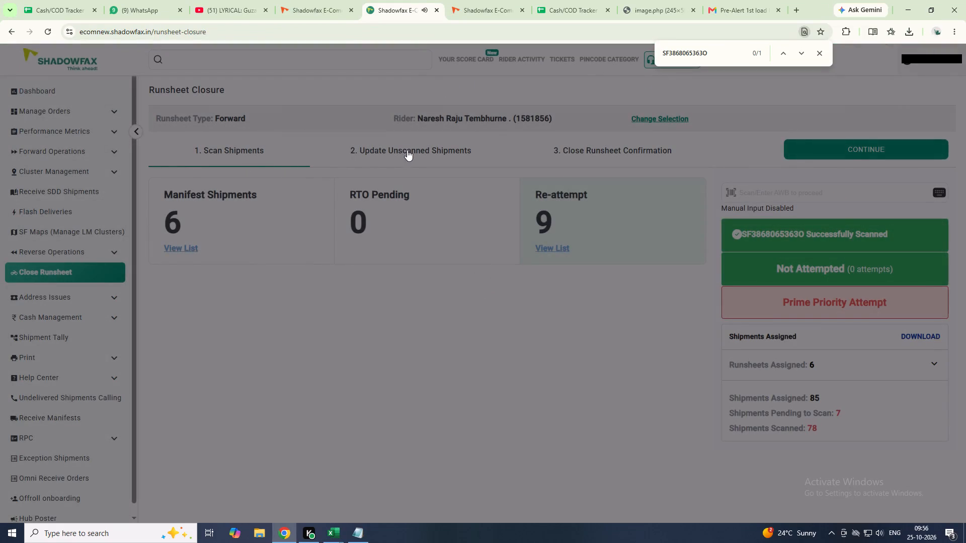
{"action": "left_click", "coordinate": [407, 150]}
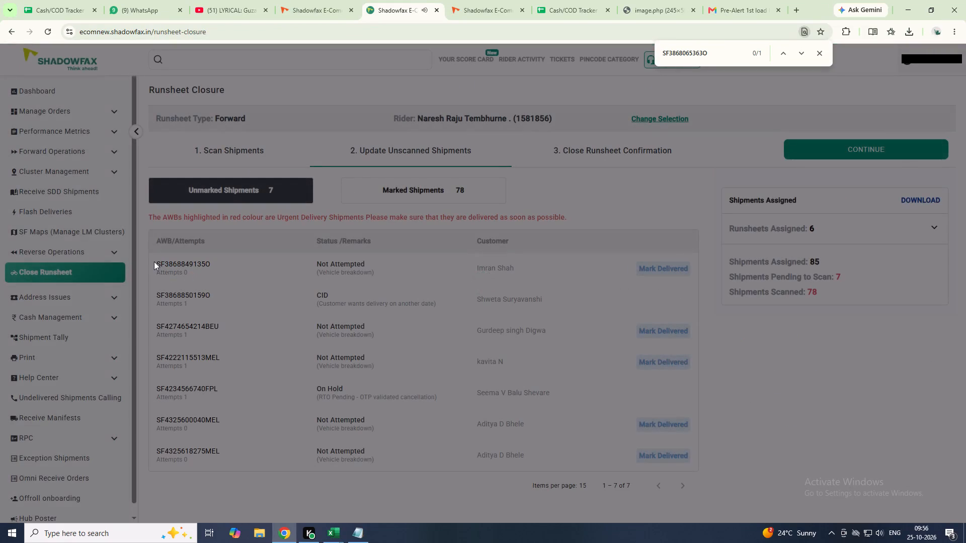
{"action": "left_click_drag", "start_coordinate": [158, 261], "coordinate": [184, 260]}
{"action": "left_click_drag", "start_coordinate": [184, 260], "coordinate": [212, 261]}
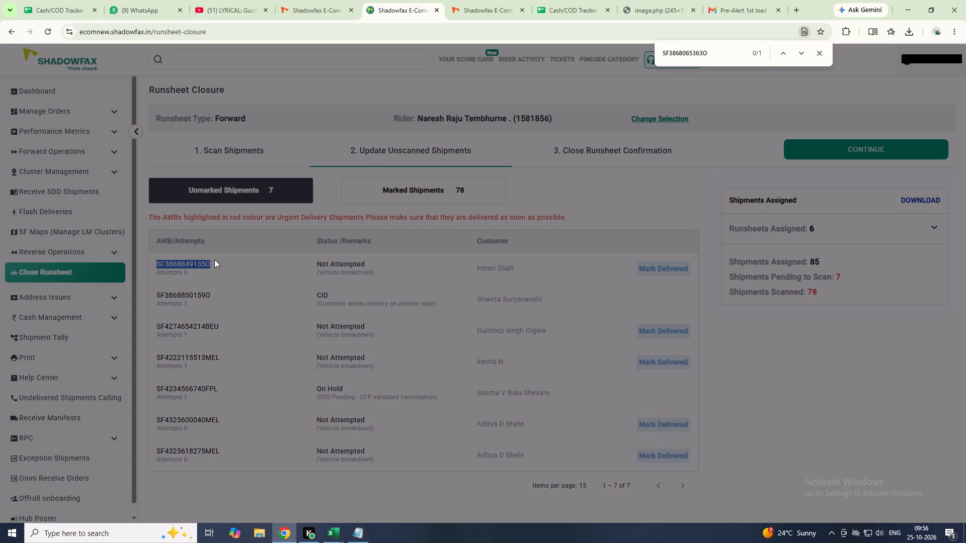
{"action": "key", "text": "ctrl+f"}
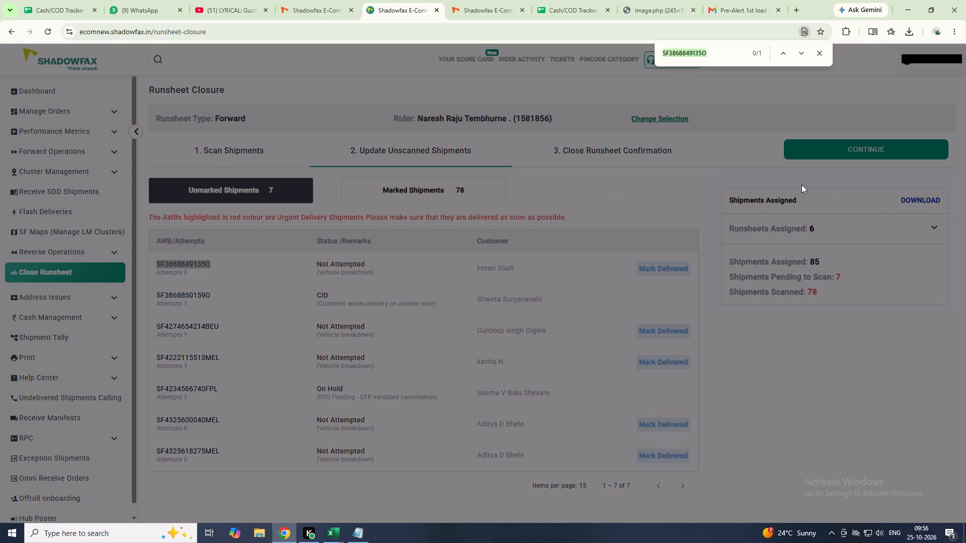
{"action": "left_click", "coordinate": [206, 152]}
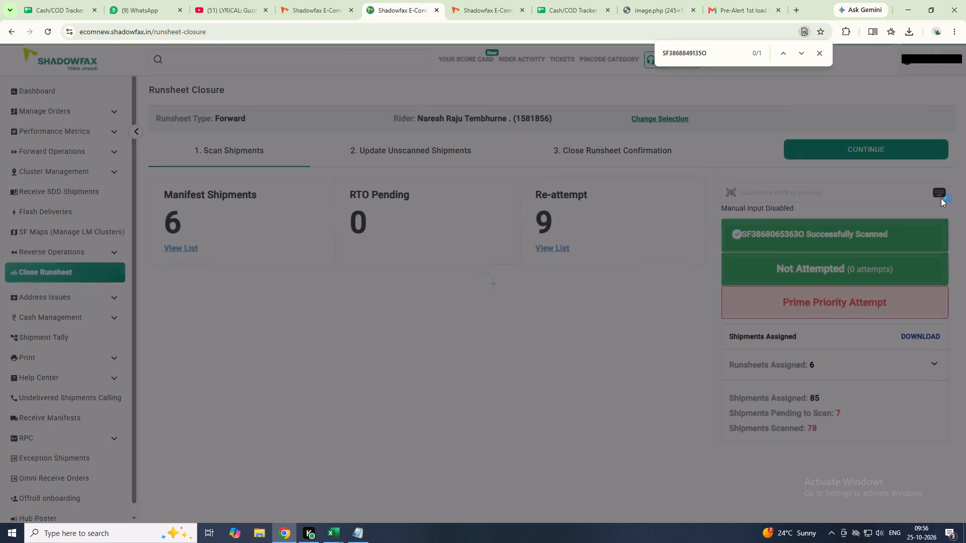
{"action": "left_click", "coordinate": [941, 196]}
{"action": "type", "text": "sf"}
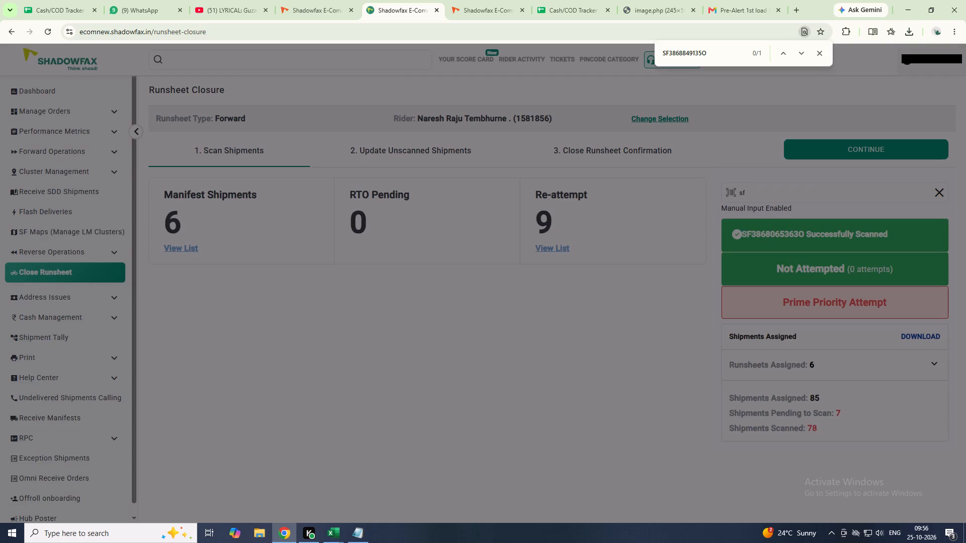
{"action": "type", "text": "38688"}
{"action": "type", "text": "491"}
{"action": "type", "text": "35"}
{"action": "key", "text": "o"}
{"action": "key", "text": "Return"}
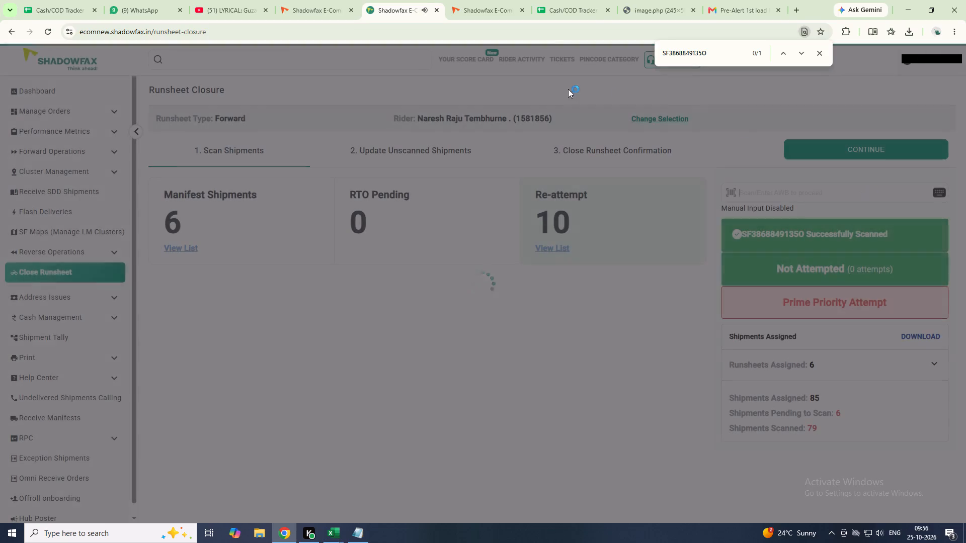
{"action": "left_click", "coordinate": [396, 146]}
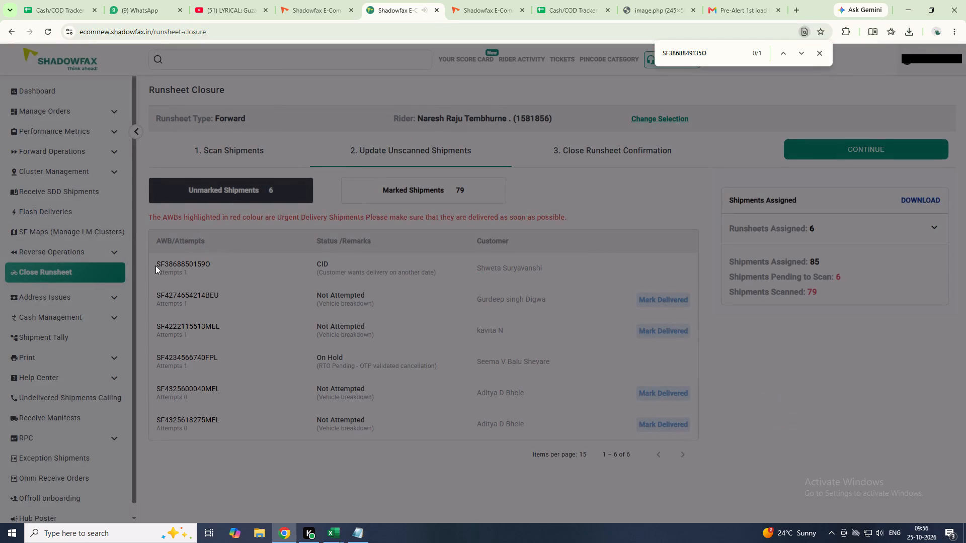
{"action": "left_click_drag", "start_coordinate": [158, 261], "coordinate": [233, 281]}
{"action": "left_click", "coordinate": [233, 281]}
{"action": "left_click", "coordinate": [223, 270]}
{"action": "left_click", "coordinate": [250, 355]}
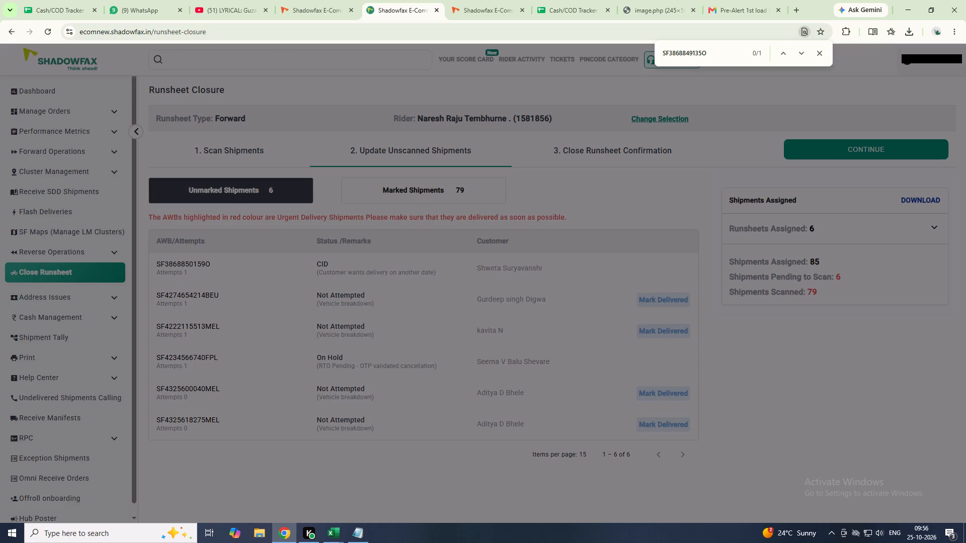
{"action": "left_click_drag", "start_coordinate": [157, 264], "coordinate": [215, 265]}
{"action": "key", "text": "ctrl+f"}
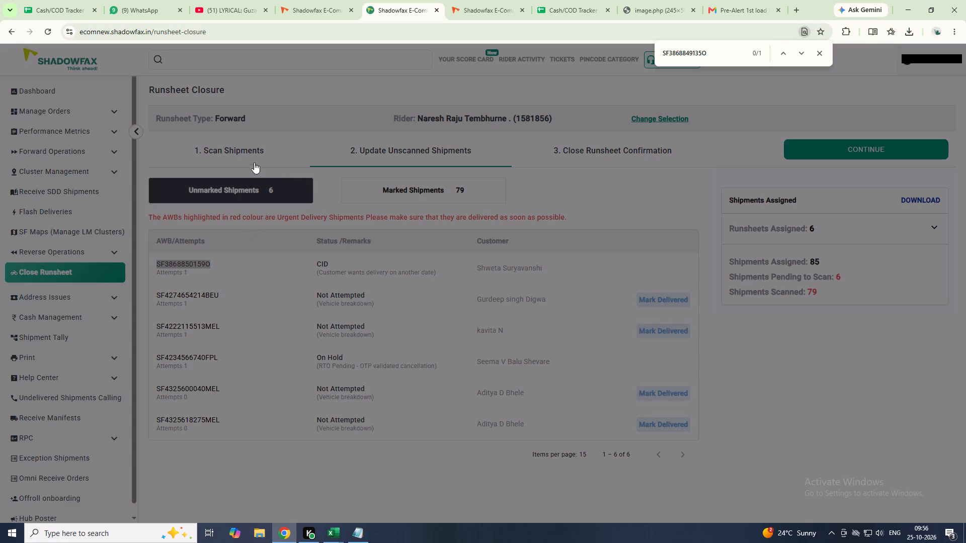
{"action": "left_click", "coordinate": [246, 145]}
{"action": "left_click", "coordinate": [941, 194]}
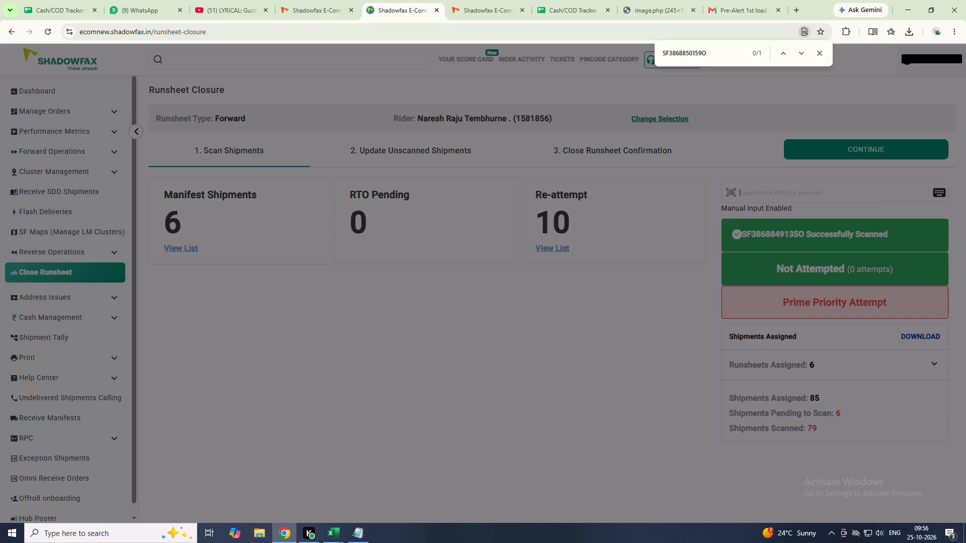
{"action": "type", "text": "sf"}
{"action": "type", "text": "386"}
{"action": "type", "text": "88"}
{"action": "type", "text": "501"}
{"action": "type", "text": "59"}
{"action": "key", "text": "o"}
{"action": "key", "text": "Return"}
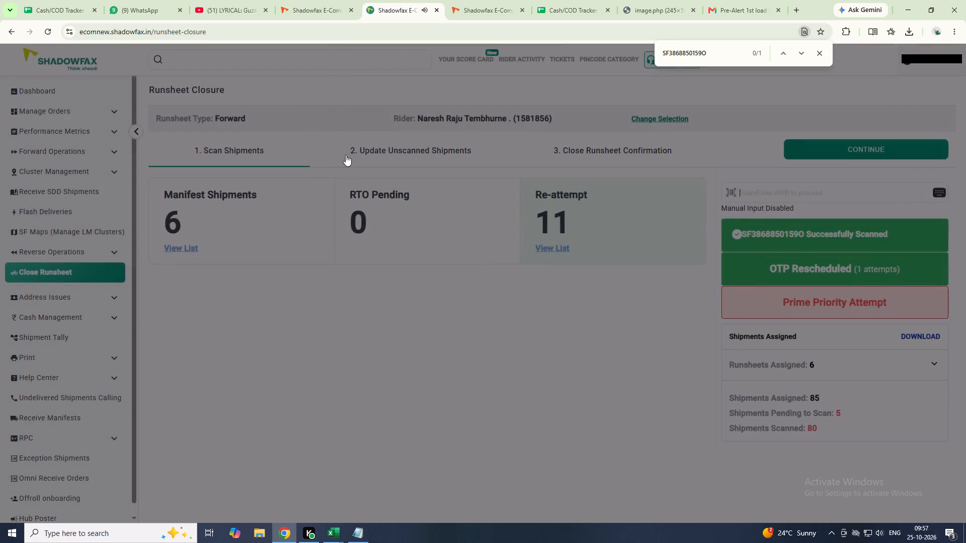
{"action": "left_click", "coordinate": [357, 149]}
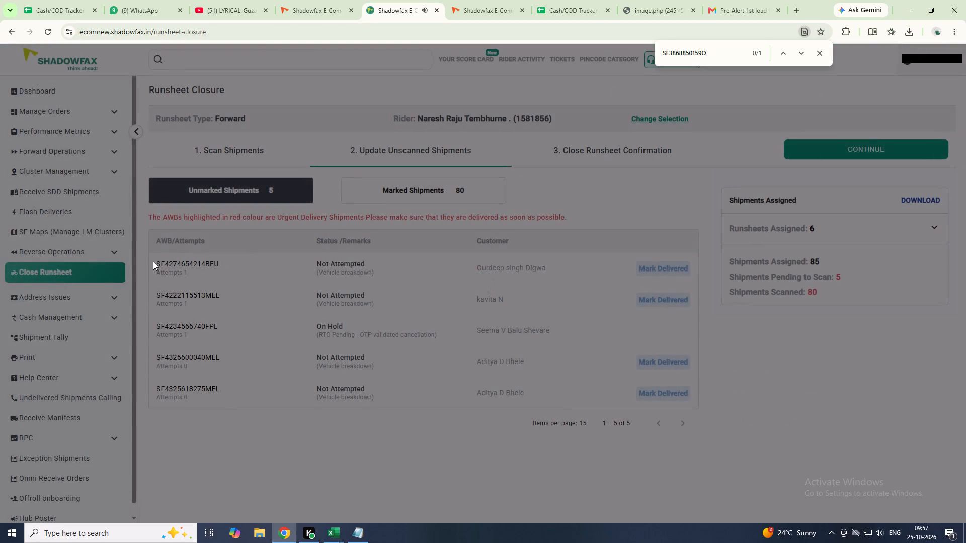
{"action": "left_click_drag", "start_coordinate": [158, 261], "coordinate": [201, 265]}
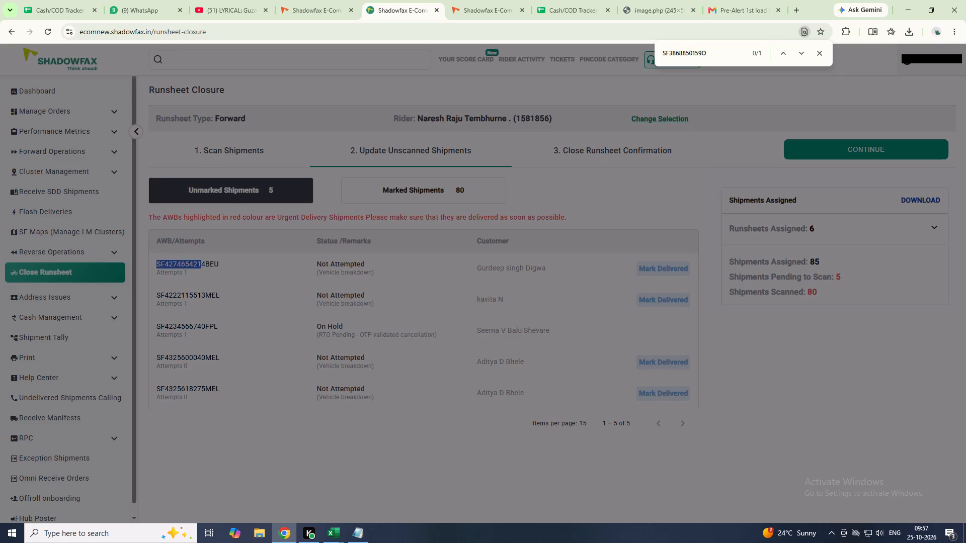
{"action": "left_click_drag", "start_coordinate": [201, 265], "coordinate": [226, 259]}
{"action": "key", "text": "ctrl+f"}
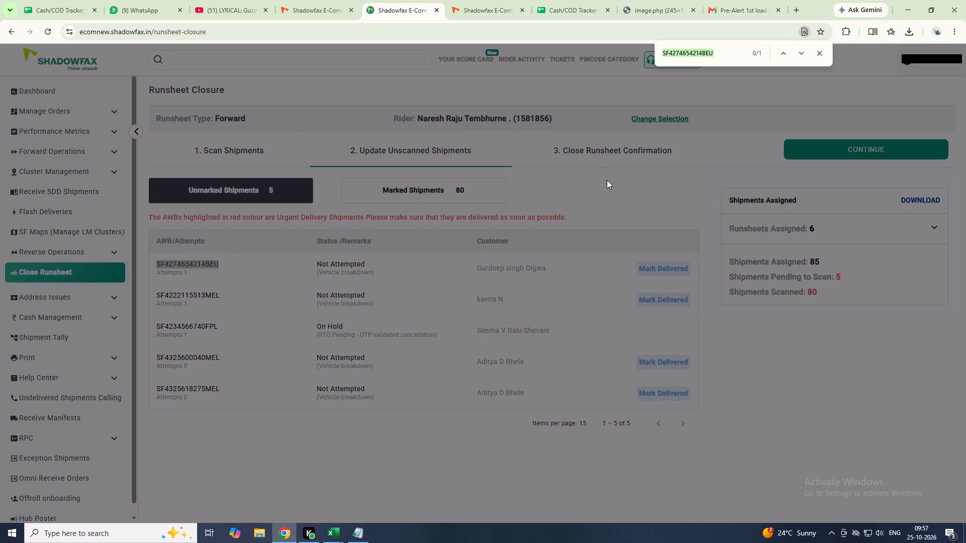
{"action": "left_click", "coordinate": [256, 149]}
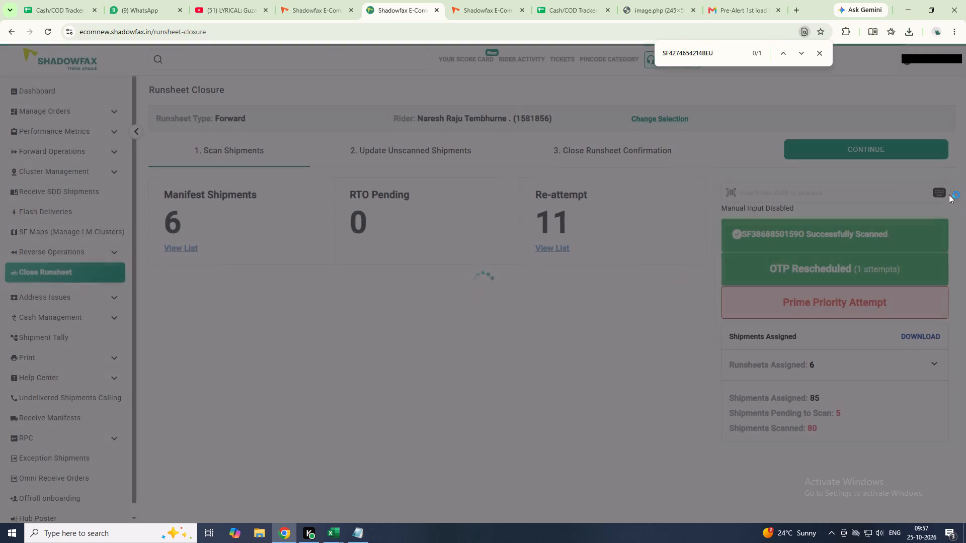
{"action": "left_click", "coordinate": [940, 191]}
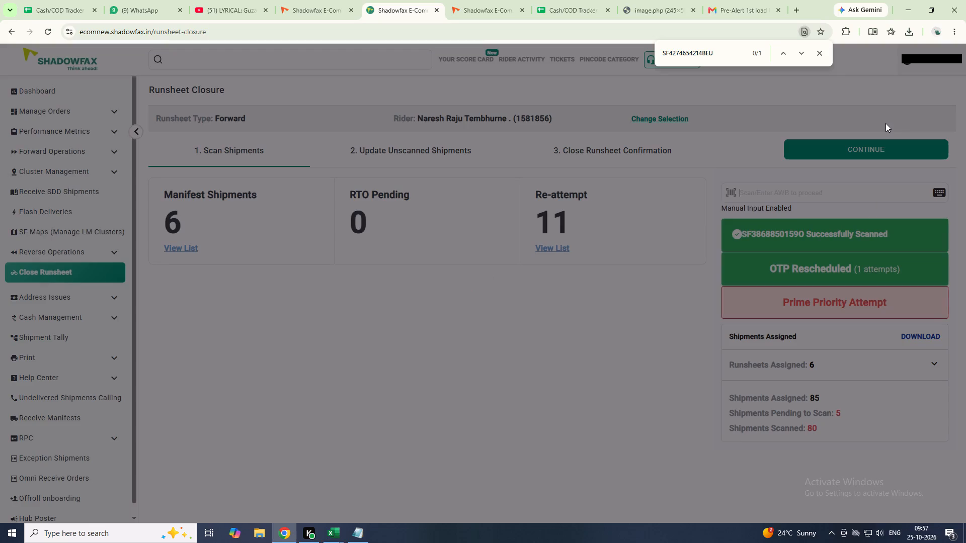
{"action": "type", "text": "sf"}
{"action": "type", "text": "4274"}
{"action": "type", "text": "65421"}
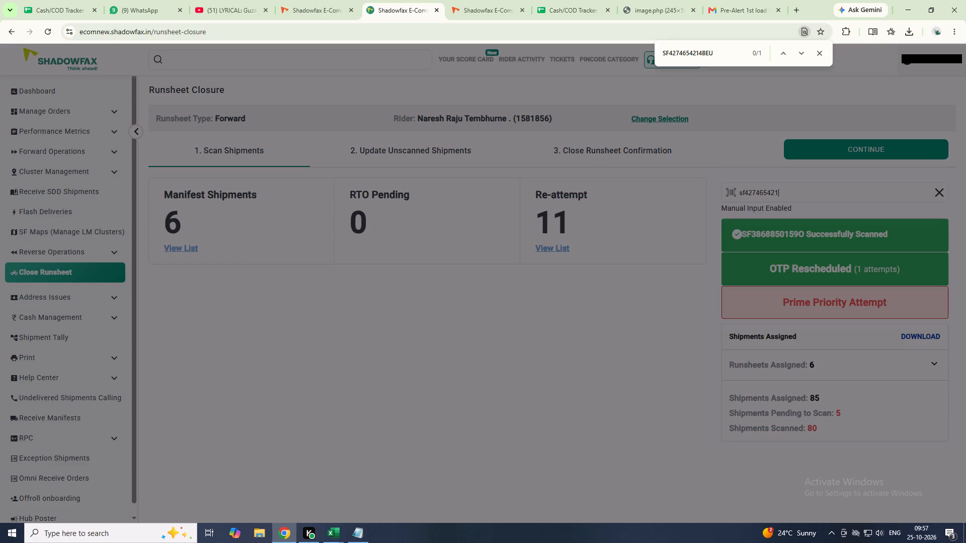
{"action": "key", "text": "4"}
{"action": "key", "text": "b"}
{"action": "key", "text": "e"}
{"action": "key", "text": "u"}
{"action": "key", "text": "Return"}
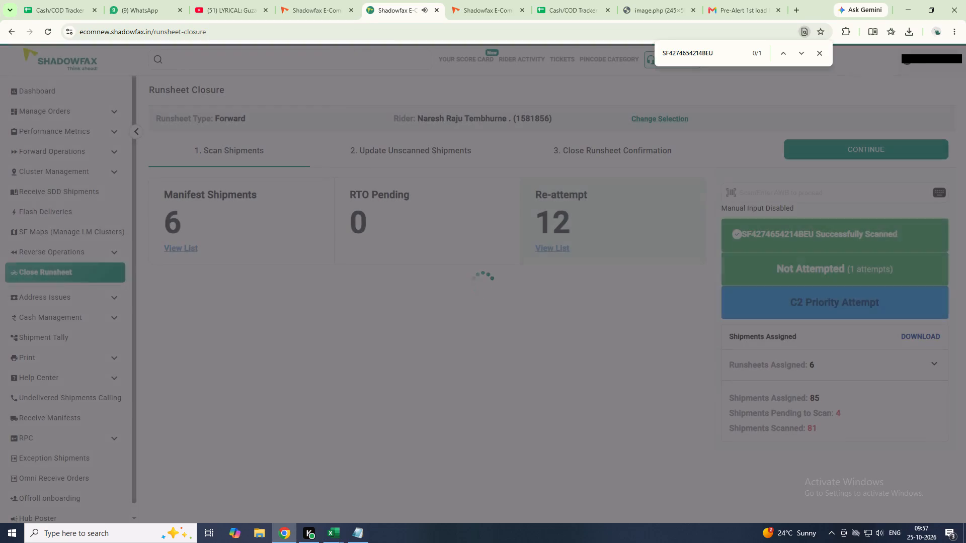
{"action": "left_click", "coordinate": [449, 154]}
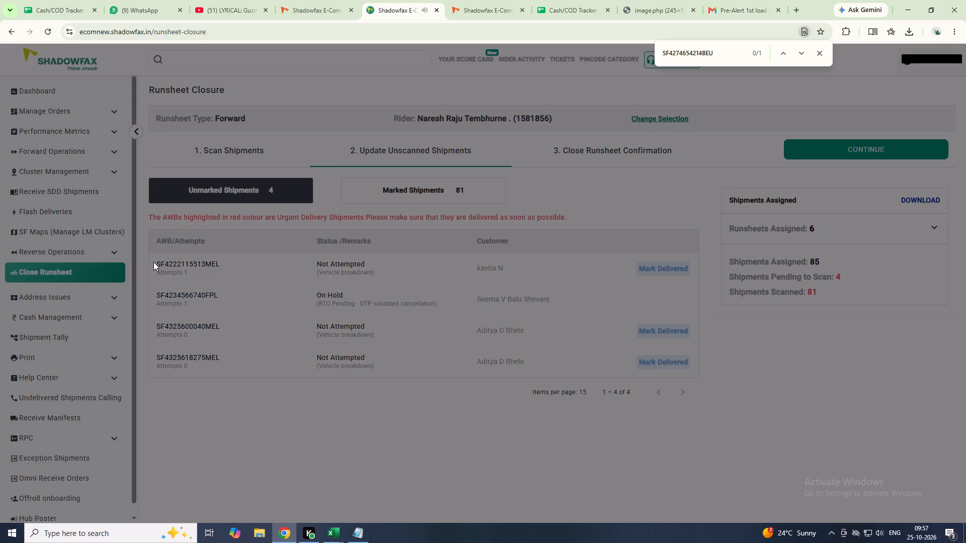
{"action": "left_click_drag", "start_coordinate": [157, 260], "coordinate": [227, 260]}
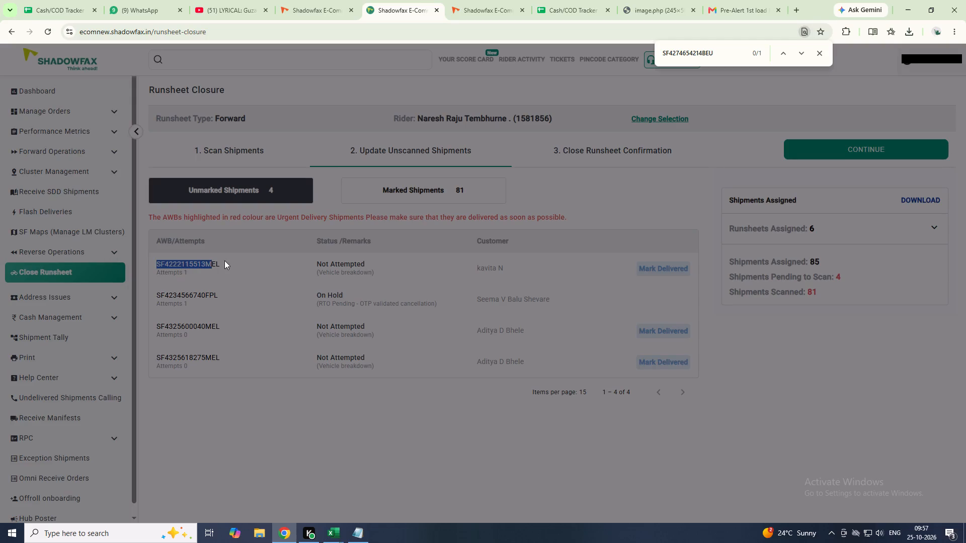
{"action": "key", "text": "ctrl+f"}
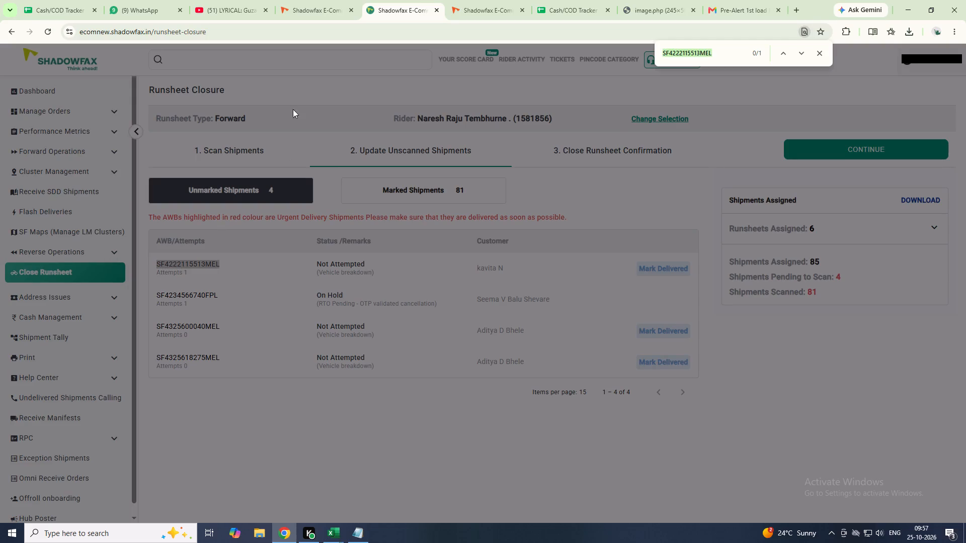
{"action": "left_click", "coordinate": [244, 148]}
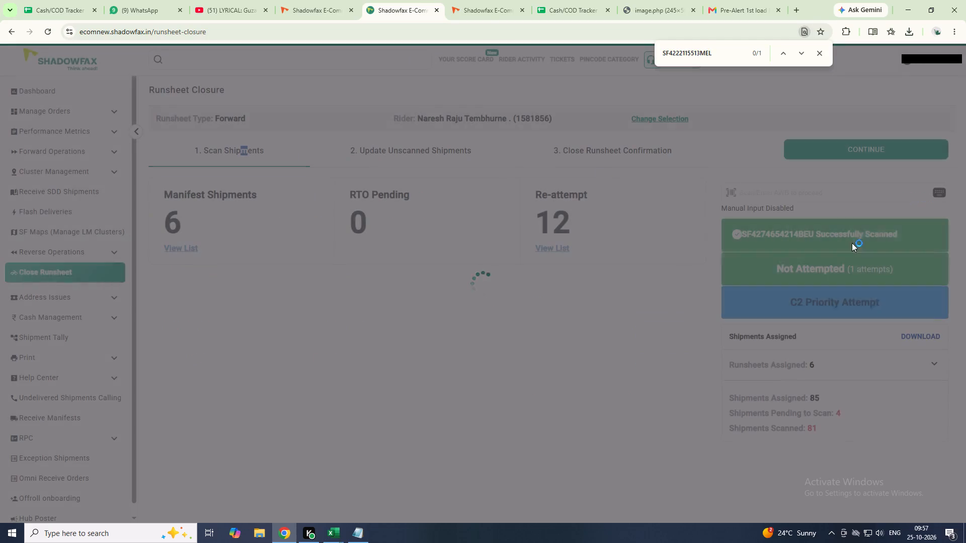
{"action": "left_click", "coordinate": [943, 193]}
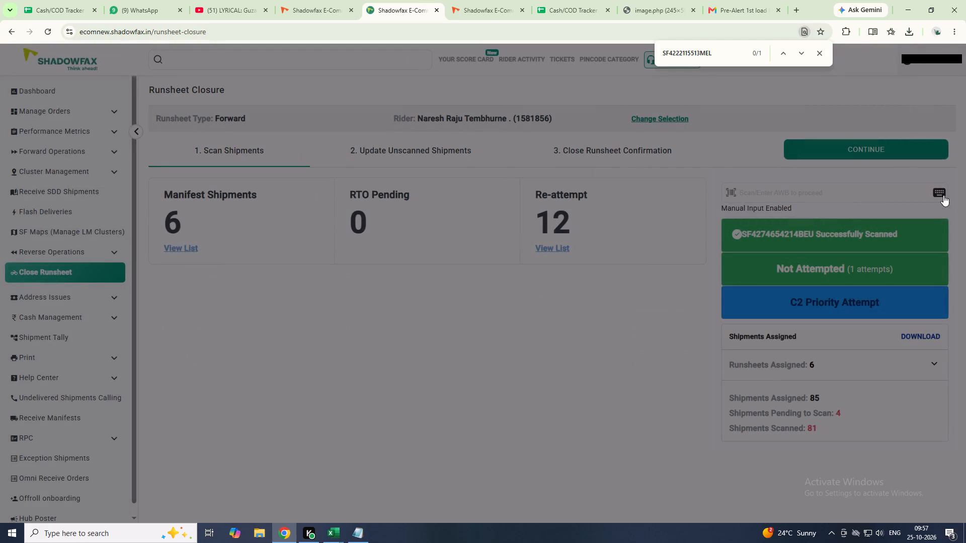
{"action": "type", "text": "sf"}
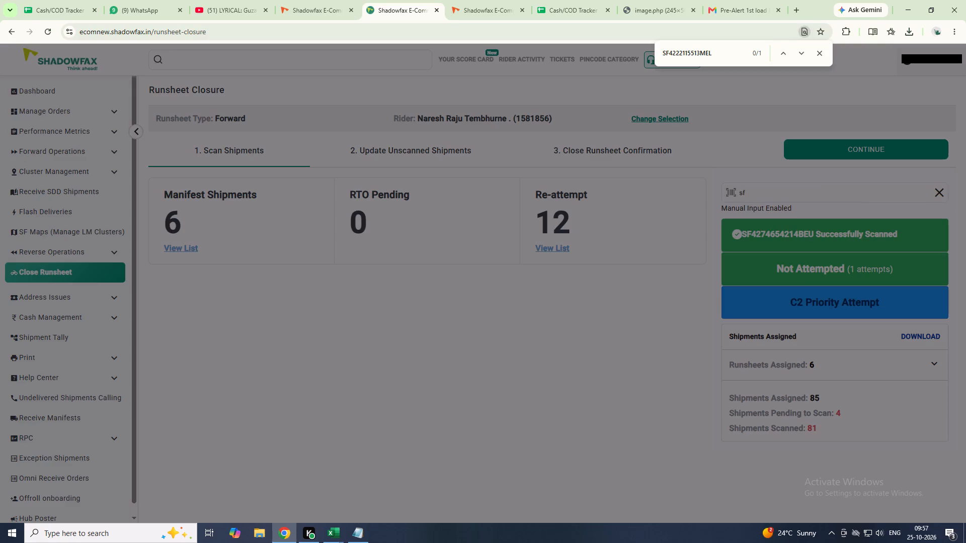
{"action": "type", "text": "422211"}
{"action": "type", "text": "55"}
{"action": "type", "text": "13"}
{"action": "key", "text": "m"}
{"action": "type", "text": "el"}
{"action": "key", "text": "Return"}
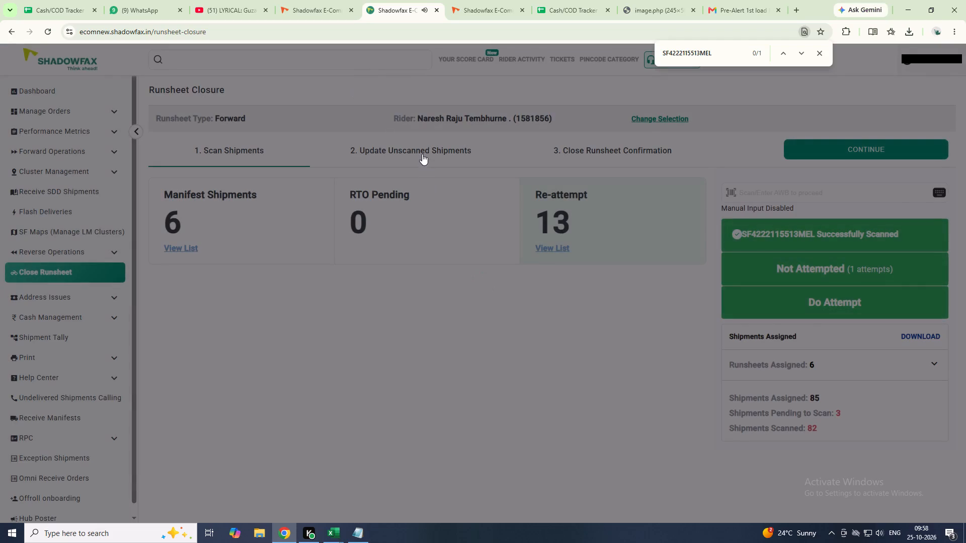
{"action": "left_click", "coordinate": [422, 154]}
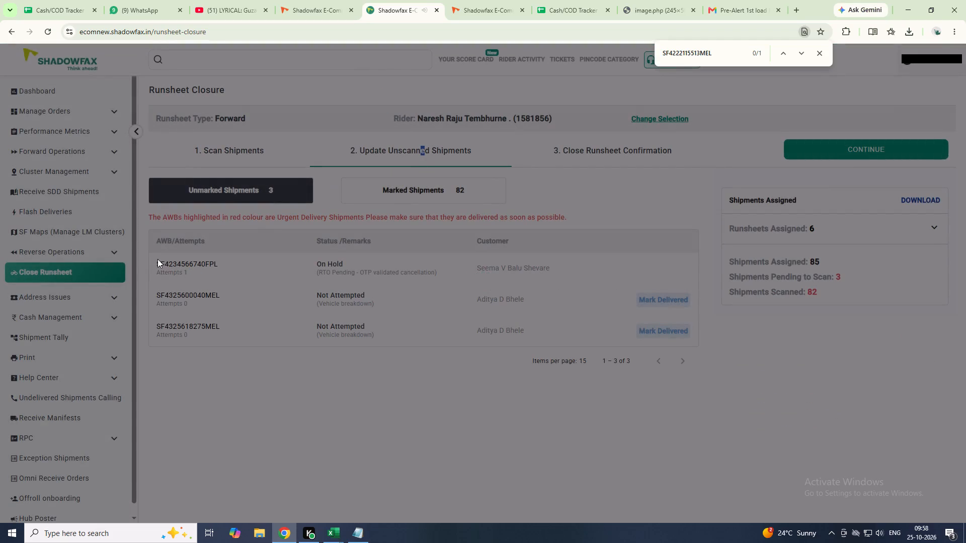
{"action": "left_click_drag", "start_coordinate": [159, 261], "coordinate": [194, 252]}
{"action": "left_click", "coordinate": [240, 288]}
{"action": "left_click_drag", "start_coordinate": [154, 261], "coordinate": [171, 258]}
{"action": "left_click_drag", "start_coordinate": [171, 258], "coordinate": [222, 259]}
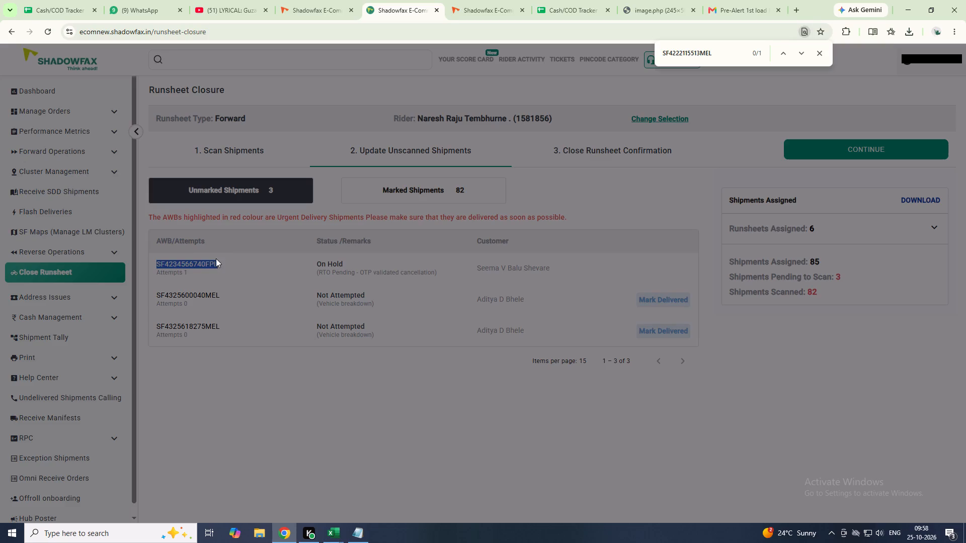
{"action": "key", "text": "ctrl+f"}
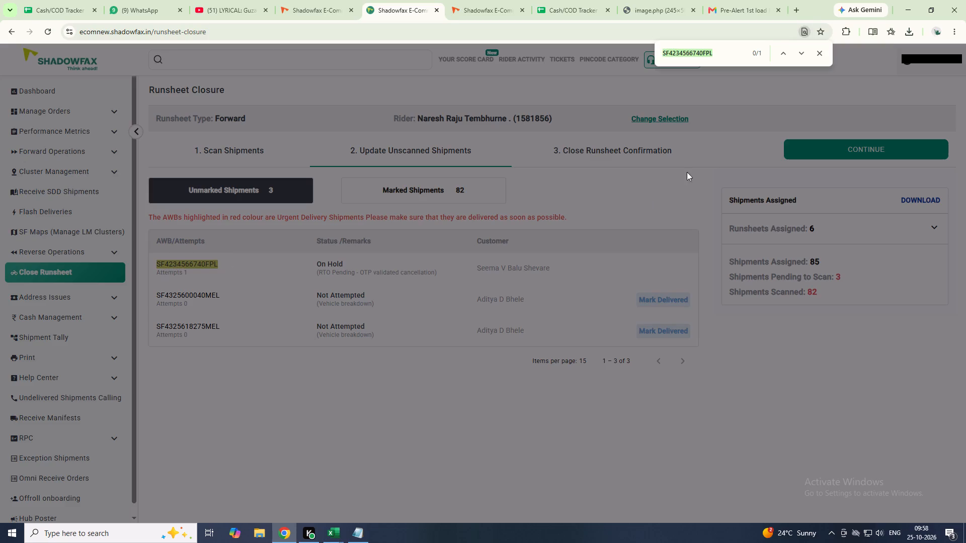
{"action": "left_click", "coordinate": [256, 144]}
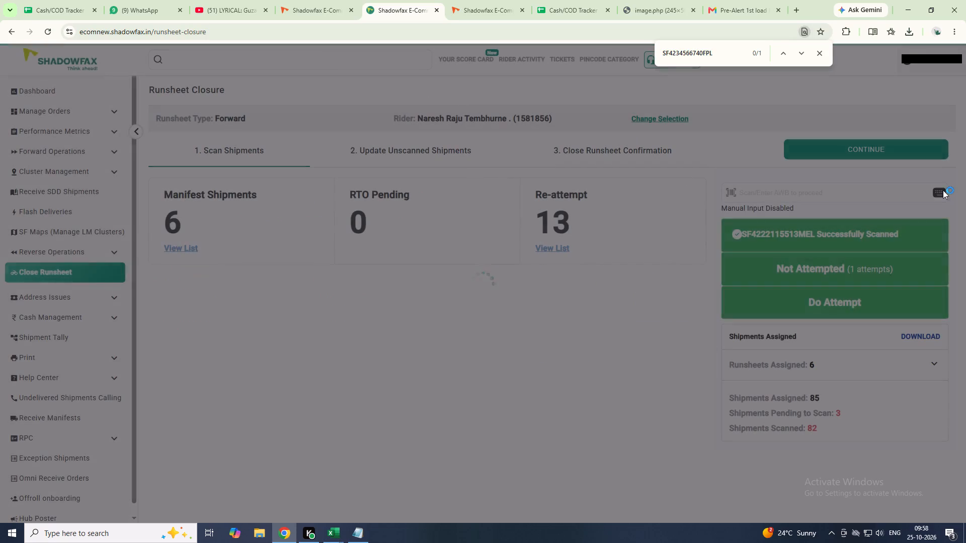
{"action": "left_click", "coordinate": [943, 191]}
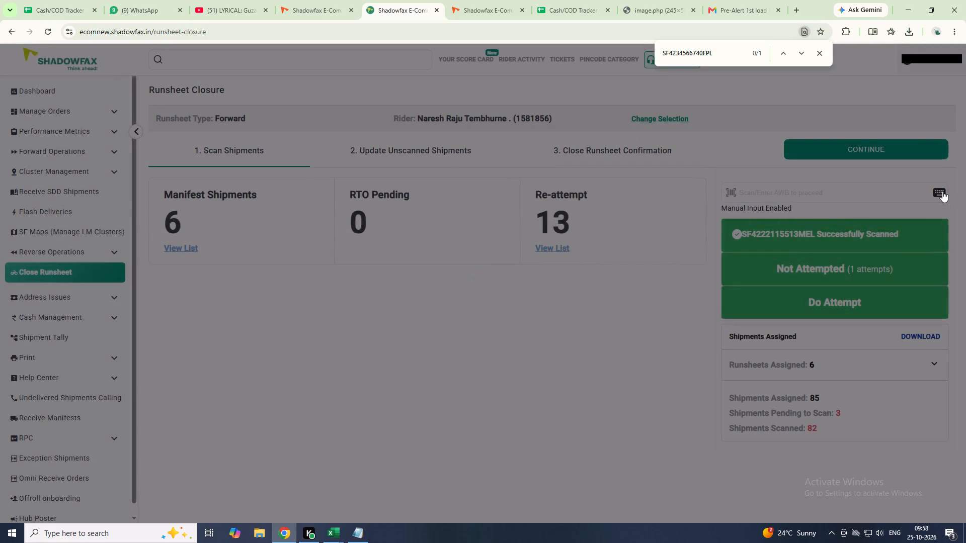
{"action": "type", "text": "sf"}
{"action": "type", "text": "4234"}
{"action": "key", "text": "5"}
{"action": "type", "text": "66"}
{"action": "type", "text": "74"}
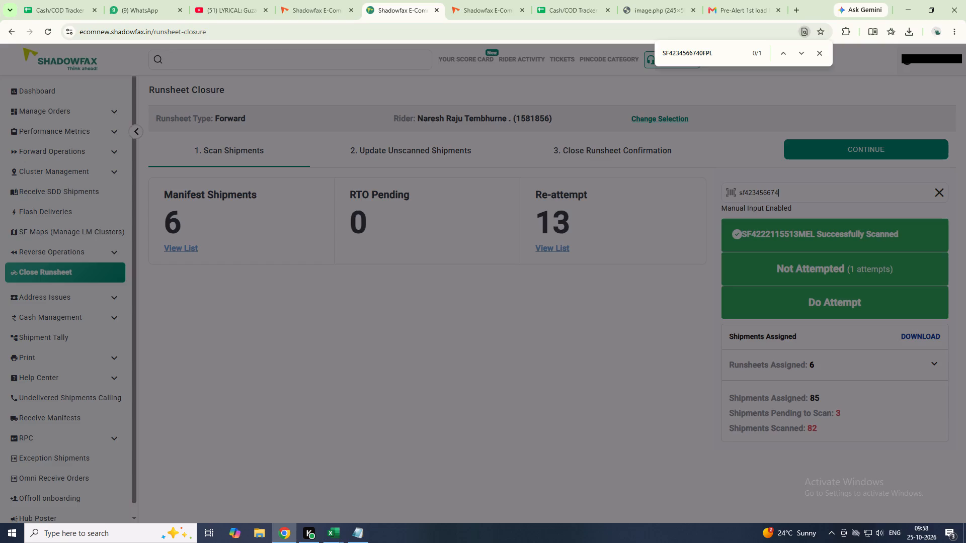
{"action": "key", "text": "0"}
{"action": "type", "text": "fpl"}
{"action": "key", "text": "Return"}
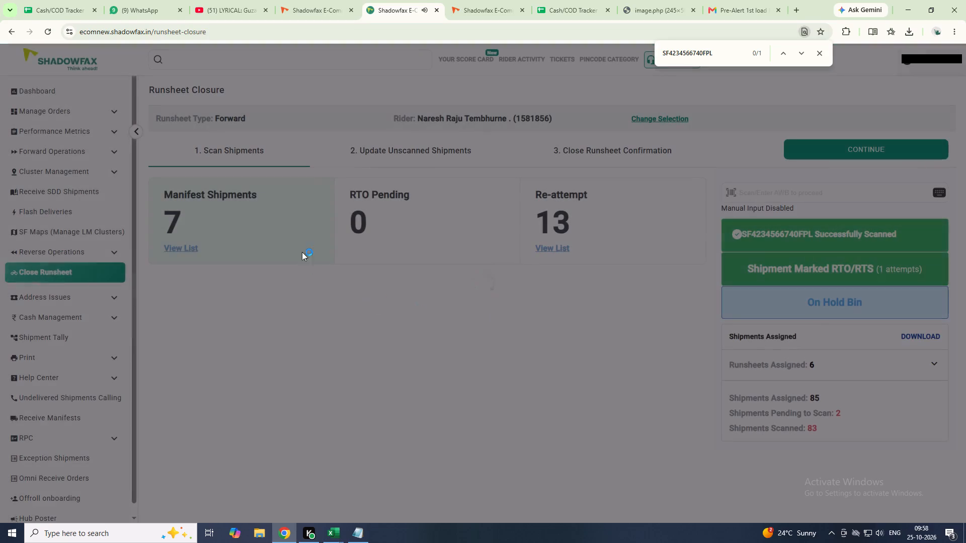
{"action": "left_click", "coordinate": [411, 149]}
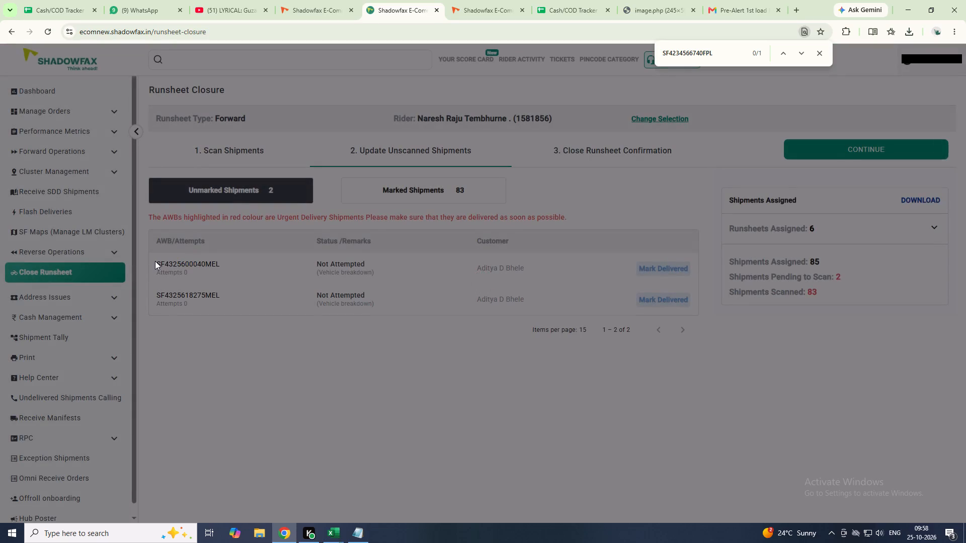
{"action": "left_click_drag", "start_coordinate": [156, 261], "coordinate": [229, 260]}
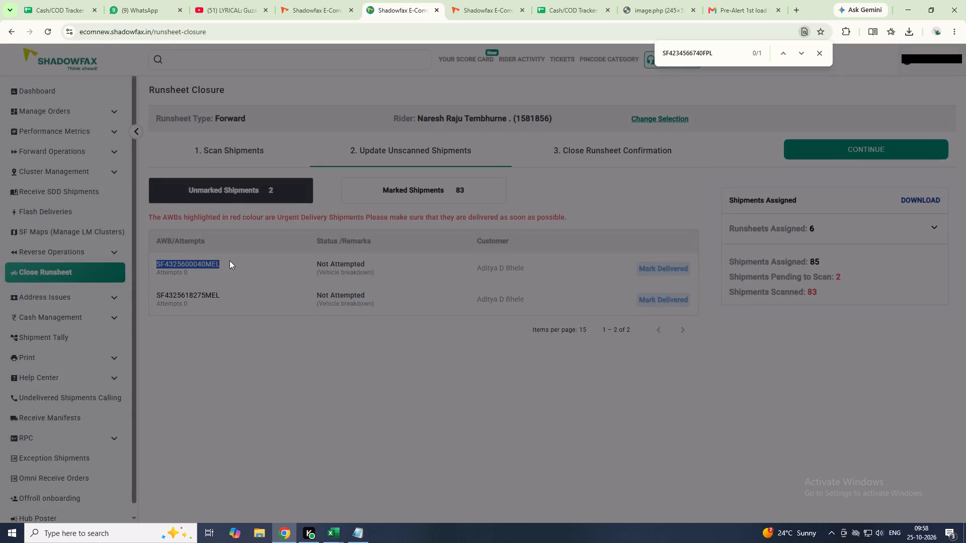
{"action": "key", "text": "ctrl+f"}
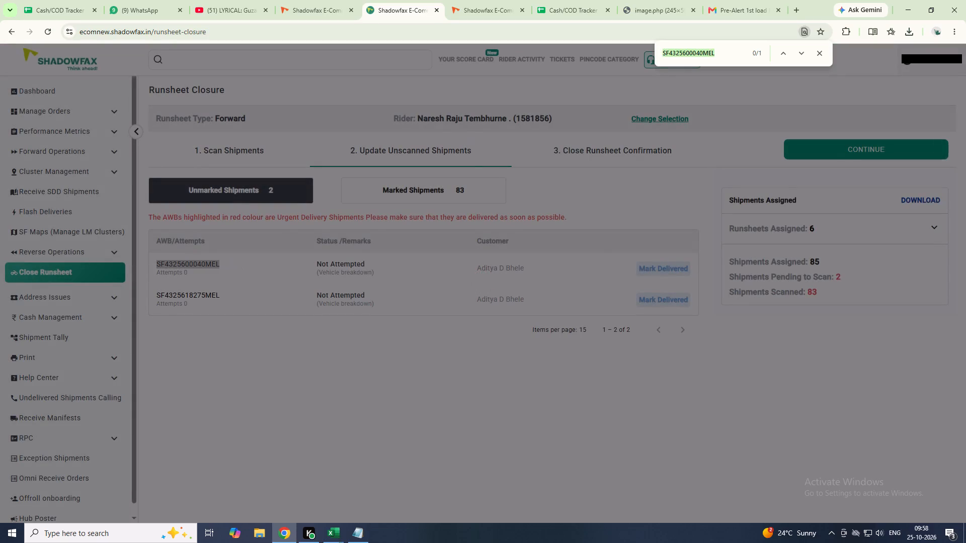
{"action": "left_click", "coordinate": [220, 146]}
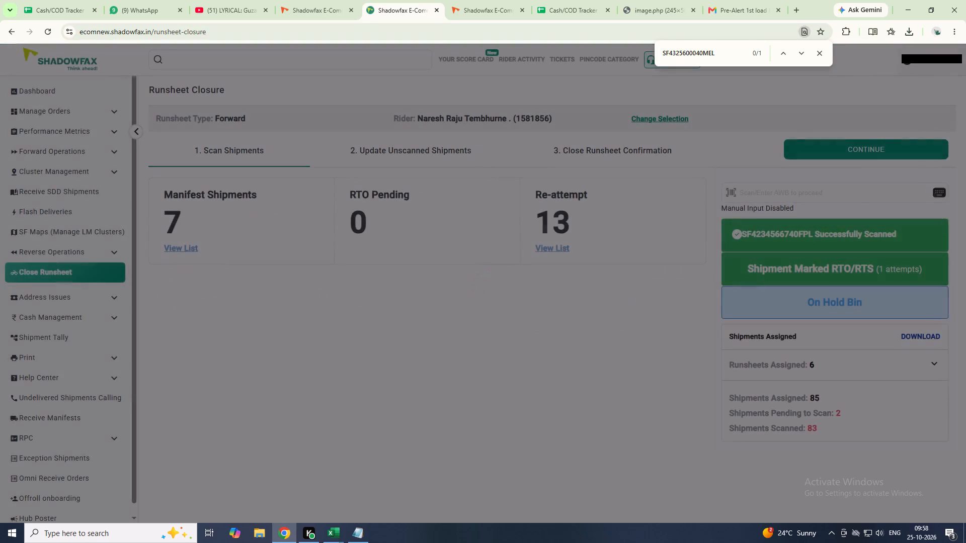
{"action": "left_click", "coordinate": [942, 193]}
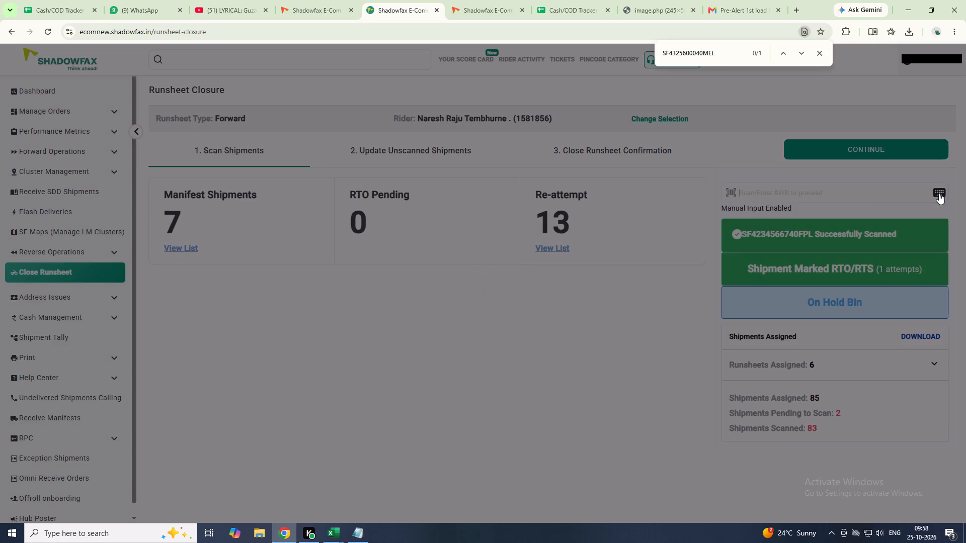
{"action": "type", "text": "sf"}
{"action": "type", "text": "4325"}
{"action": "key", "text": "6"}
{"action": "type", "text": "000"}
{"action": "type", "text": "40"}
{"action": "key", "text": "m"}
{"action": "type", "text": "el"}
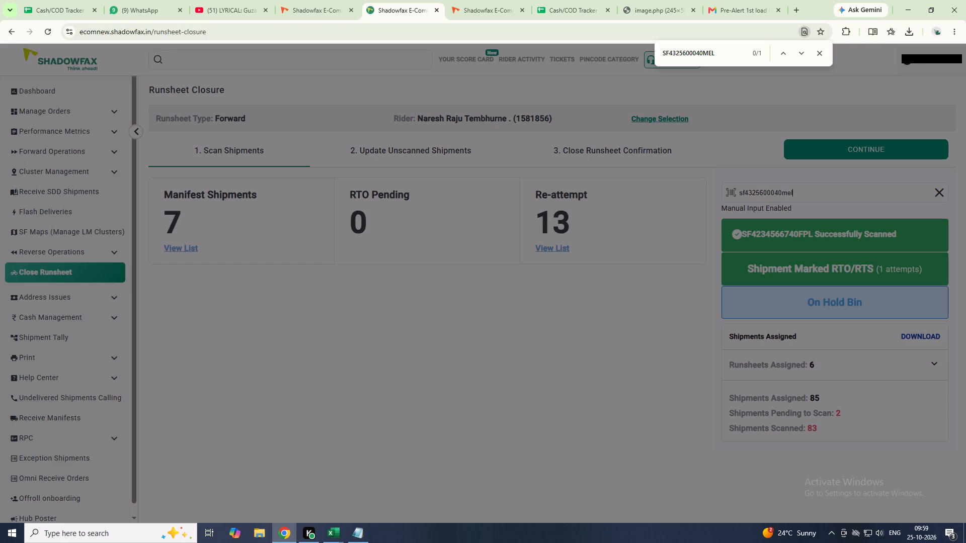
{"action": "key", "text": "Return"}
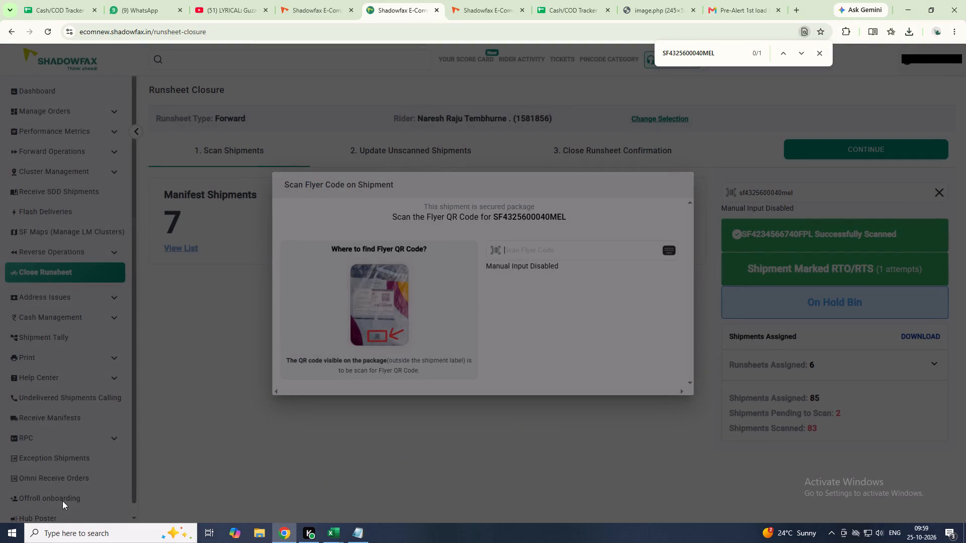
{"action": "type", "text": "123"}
{"action": "left_click", "coordinate": [673, 250]}
{"action": "type", "text": "1234"}
{"action": "key", "text": "Return"}
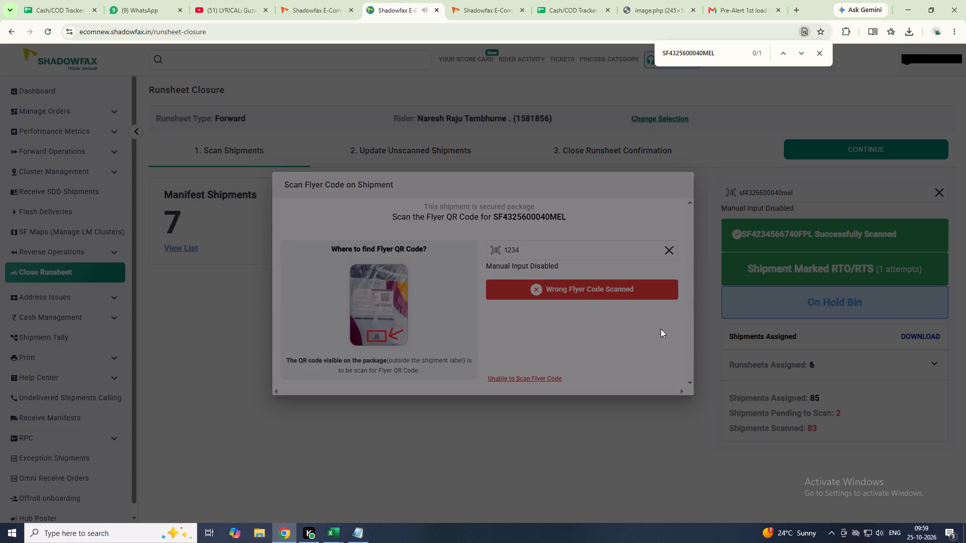
{"action": "left_click", "coordinate": [529, 376]}
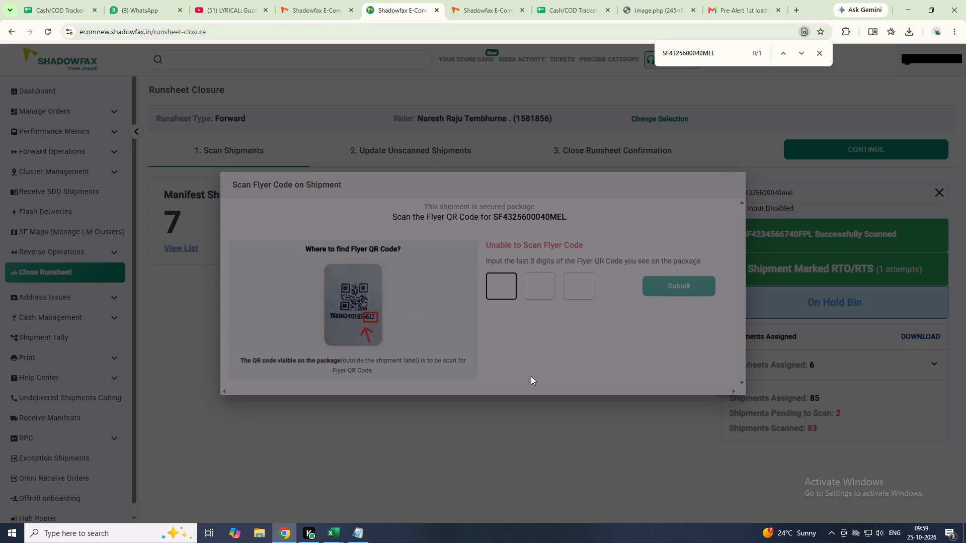
{"action": "type", "text": "612"}
{"action": "key", "text": "Return"}
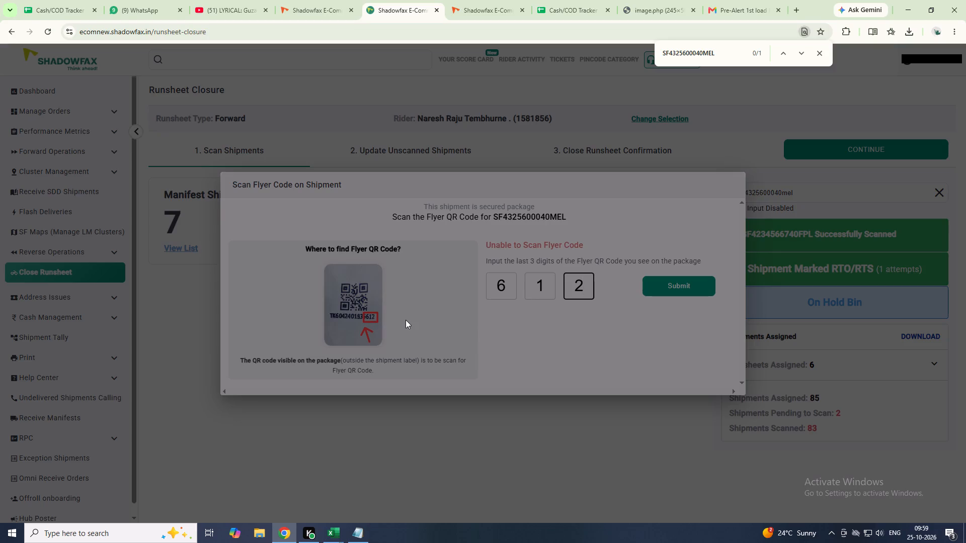
{"action": "left_click", "coordinate": [673, 288]}
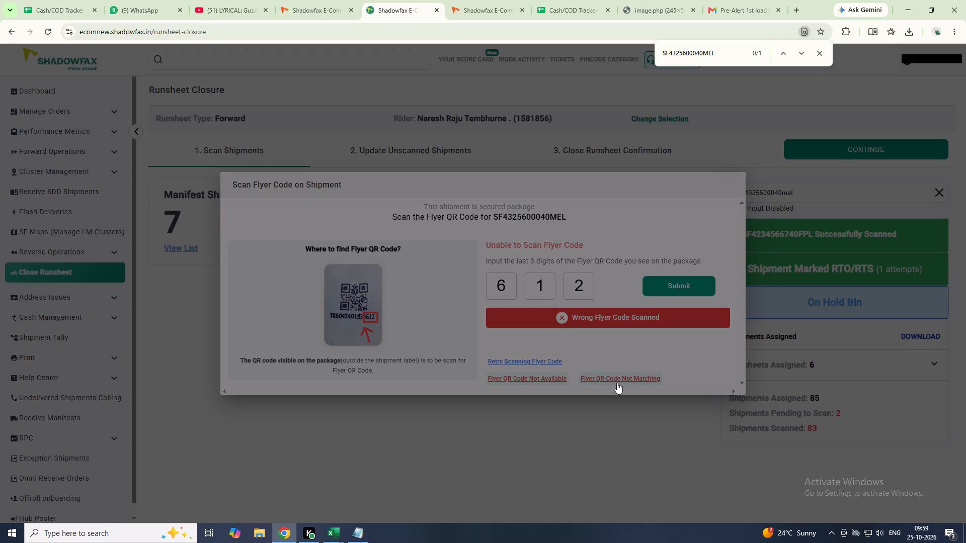
{"action": "left_click", "coordinate": [529, 380]}
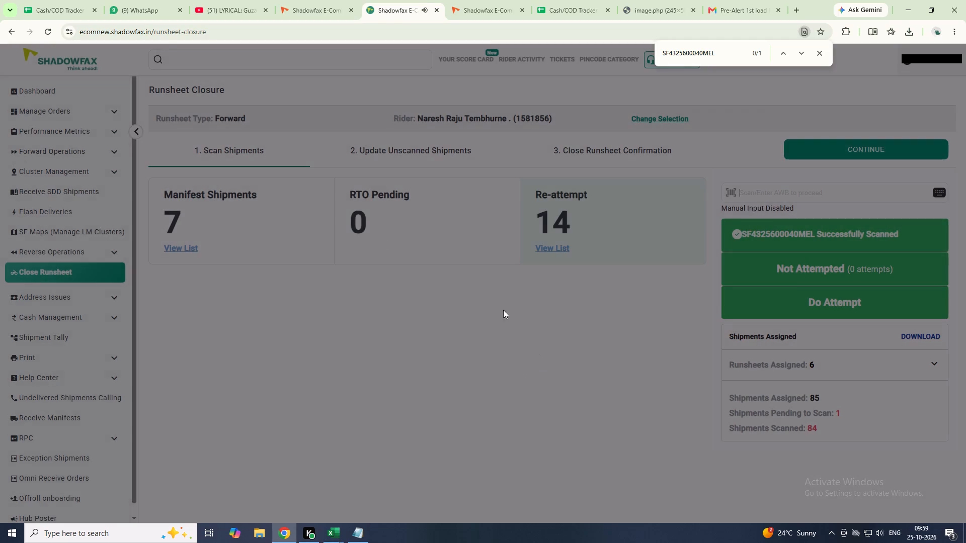
{"action": "left_click", "coordinate": [397, 151]}
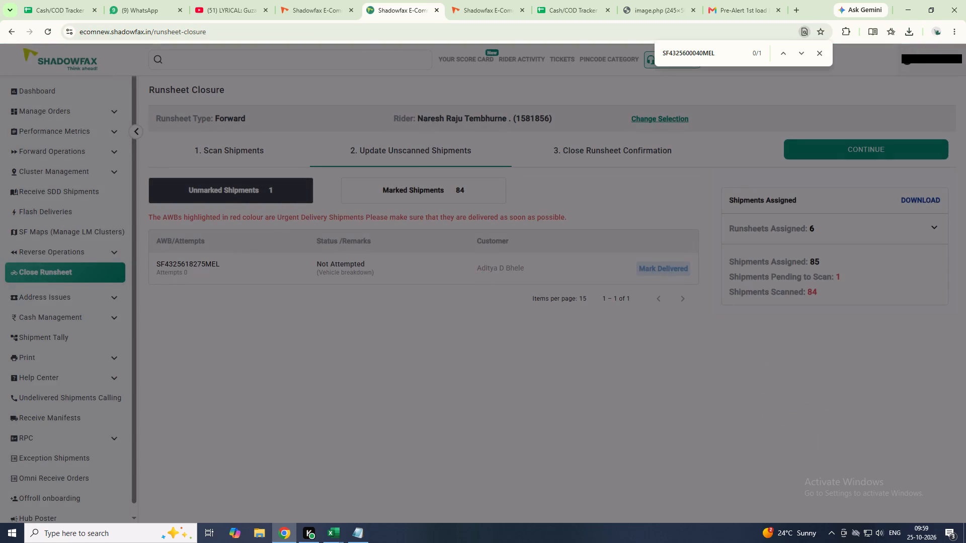
{"action": "left_click_drag", "start_coordinate": [156, 262], "coordinate": [221, 262]}
{"action": "key", "text": "ctrl+f"}
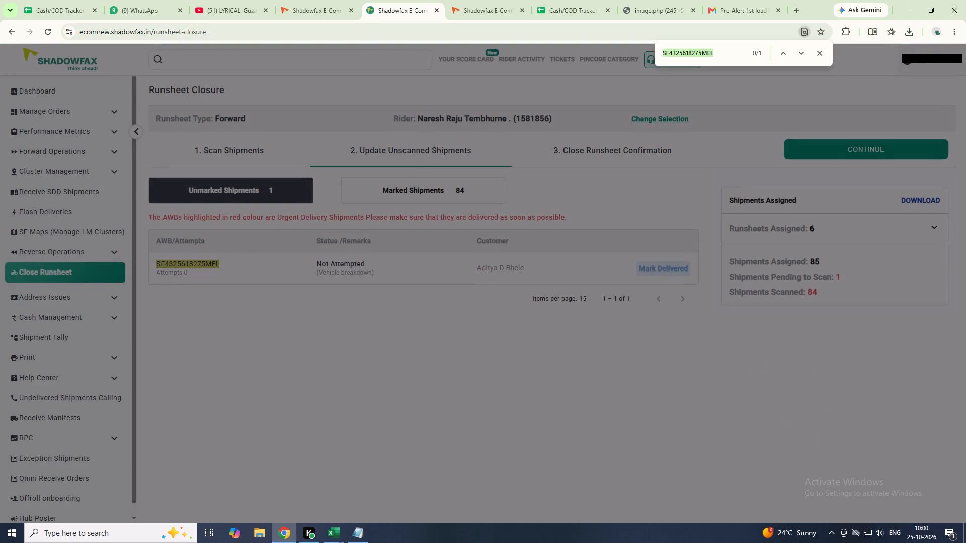
{"action": "left_click", "coordinate": [211, 151]}
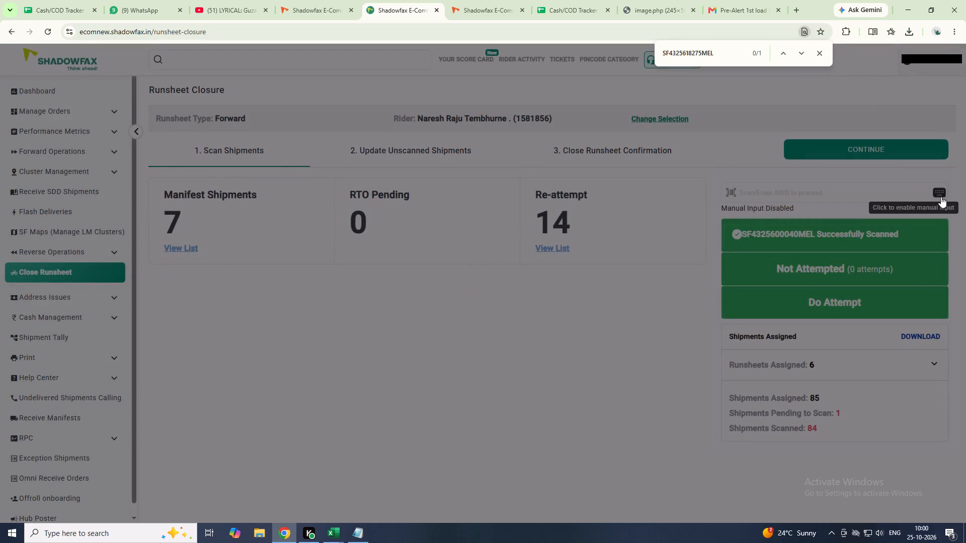
{"action": "left_click", "coordinate": [939, 197]}
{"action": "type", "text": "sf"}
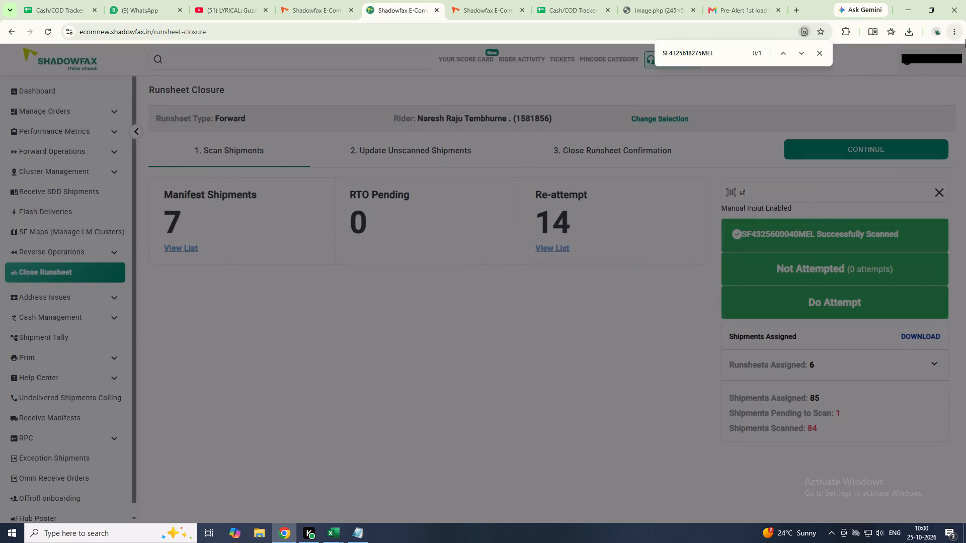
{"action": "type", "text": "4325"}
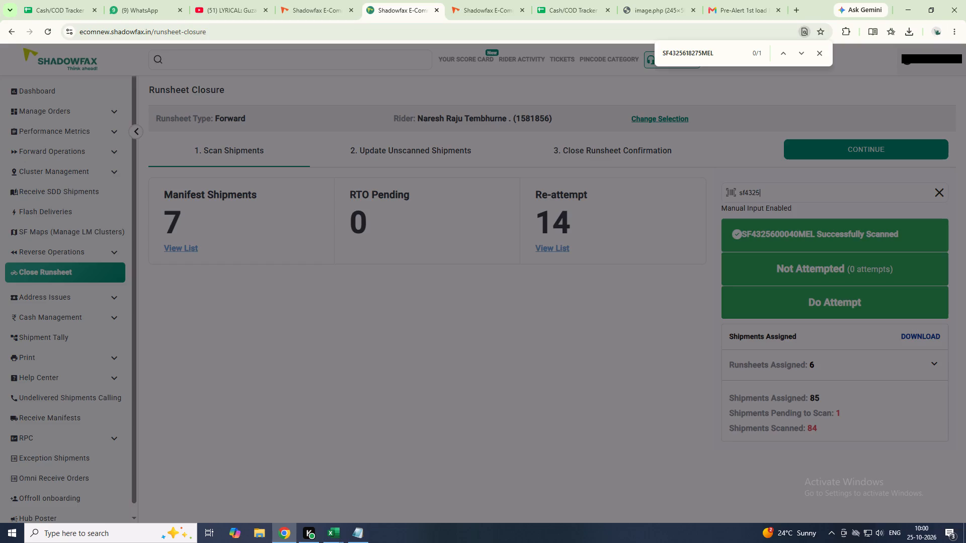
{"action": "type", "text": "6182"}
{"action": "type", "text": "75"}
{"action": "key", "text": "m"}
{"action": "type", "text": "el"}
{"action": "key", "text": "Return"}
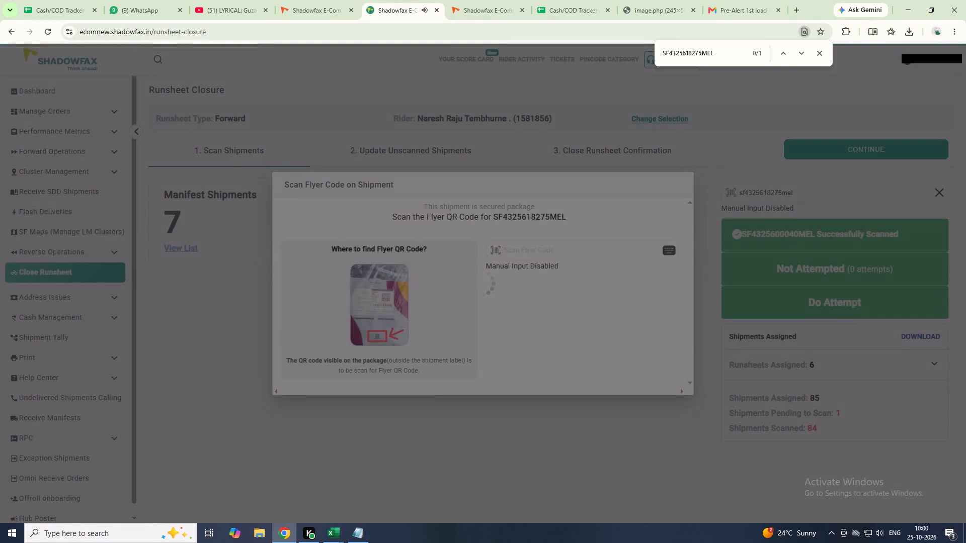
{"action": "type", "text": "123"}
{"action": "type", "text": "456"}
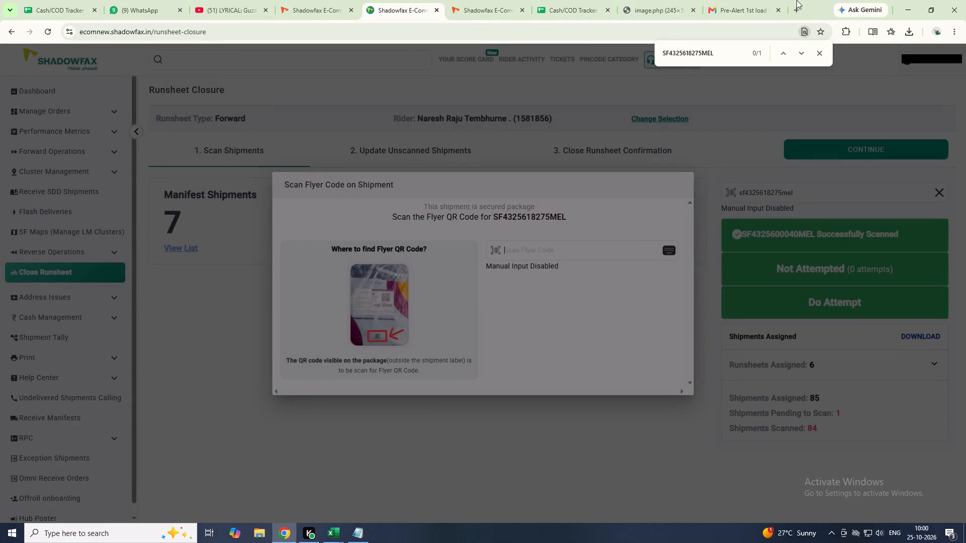
{"action": "left_click", "coordinate": [669, 253]}
{"action": "type", "text": "123"}
{"action": "key", "text": "Return"}
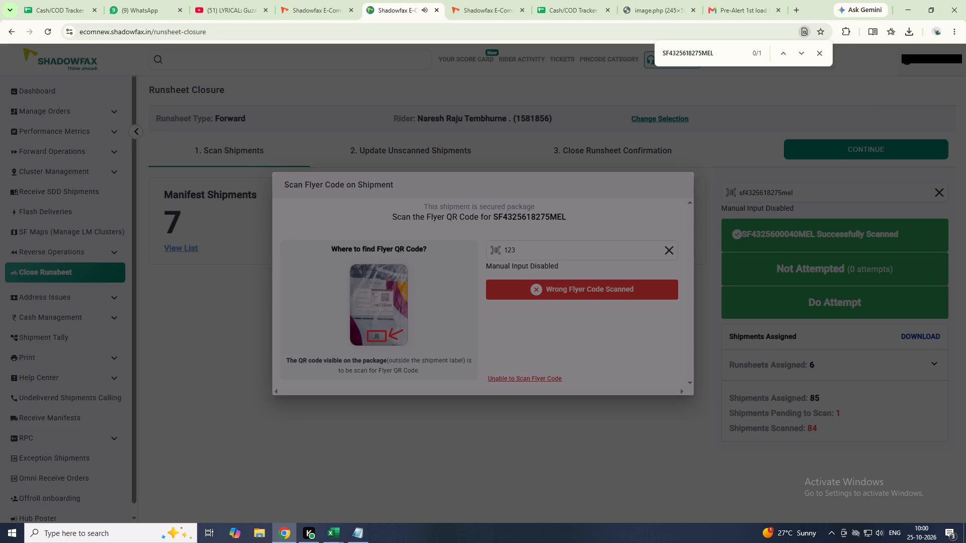
{"action": "left_click", "coordinate": [513, 377]}
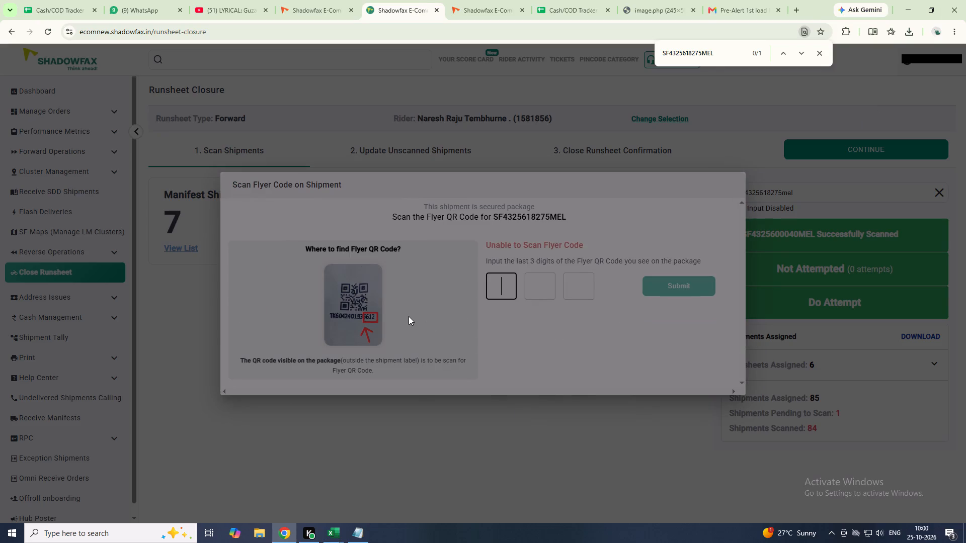
{"action": "type", "text": "612"}
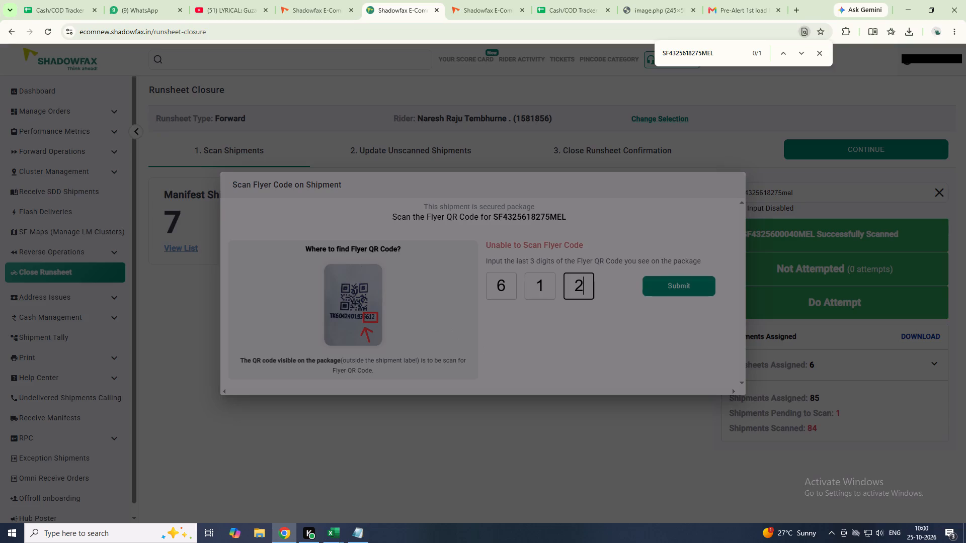
{"action": "left_click", "coordinate": [681, 286]}
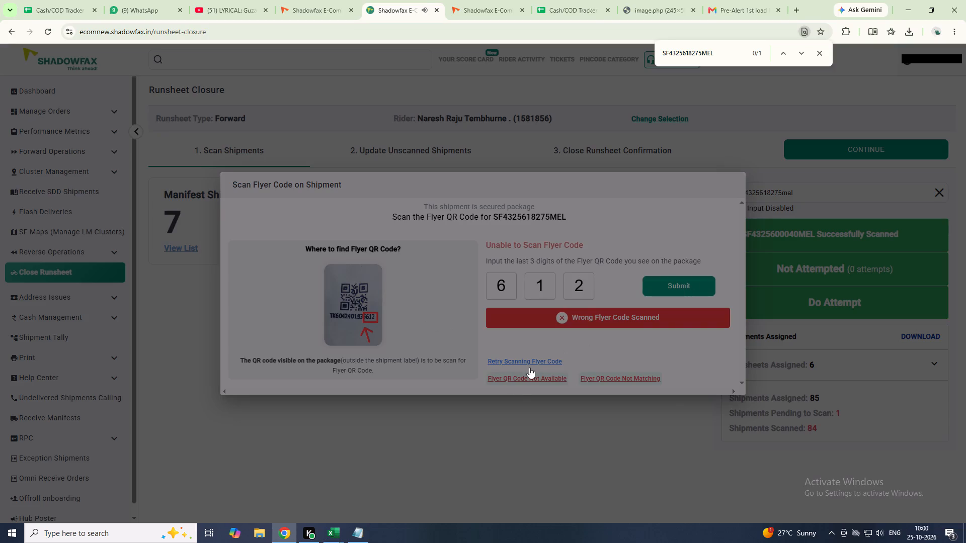
{"action": "left_click", "coordinate": [512, 382]}
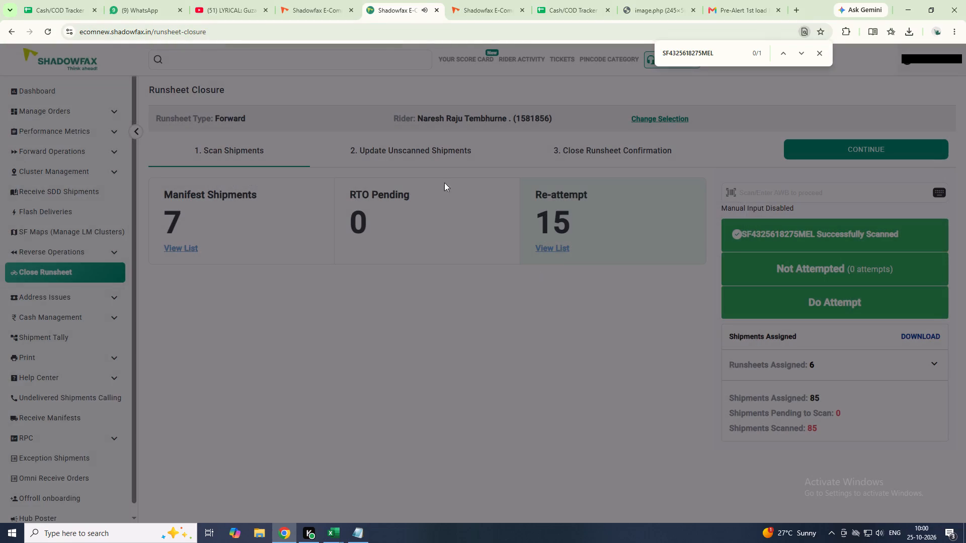
Continue past the unscanned shipments update to the Close Runsheet Confirmation stage.
{"action": "left_click", "coordinate": [866, 149]}
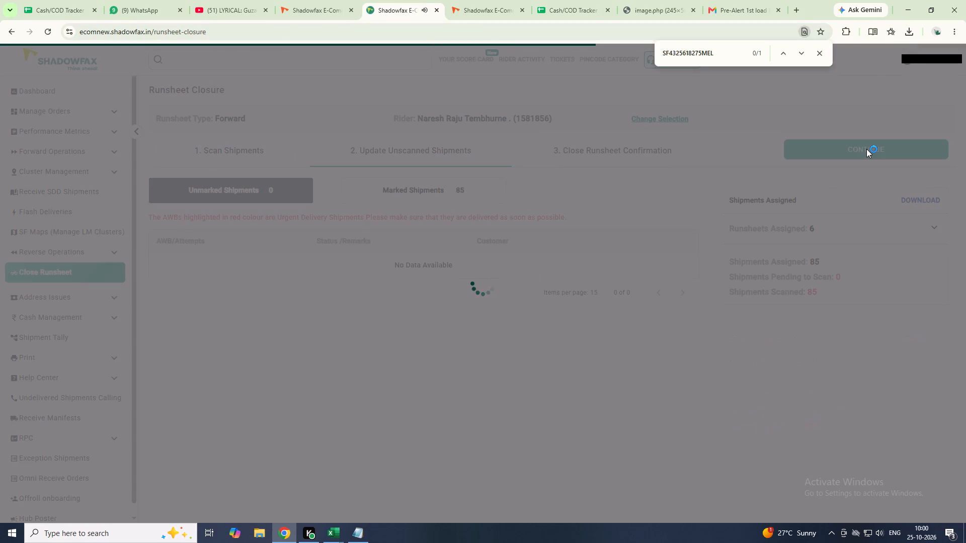
{"action": "left_click", "coordinate": [866, 149]}
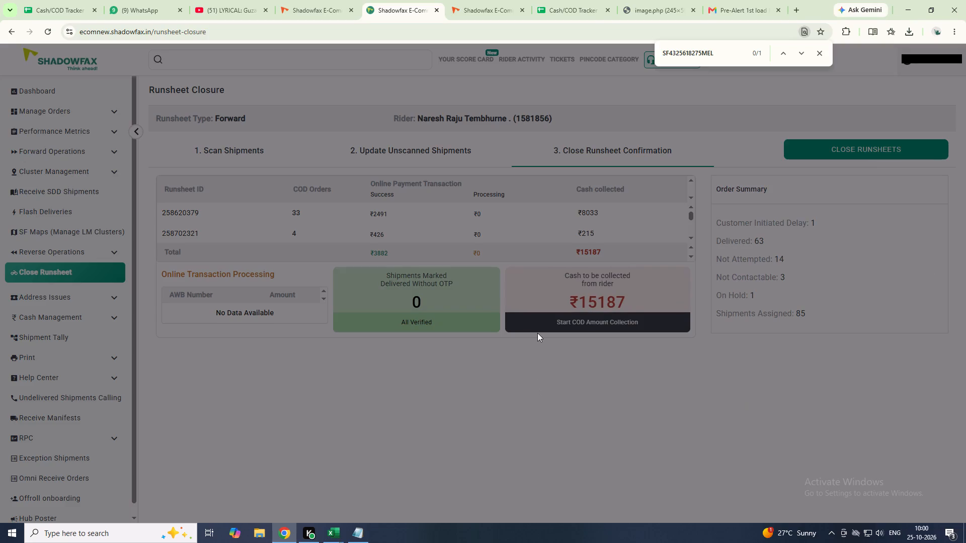
Open the Shipment Tally page.
{"action": "left_click", "coordinate": [452, 0]}
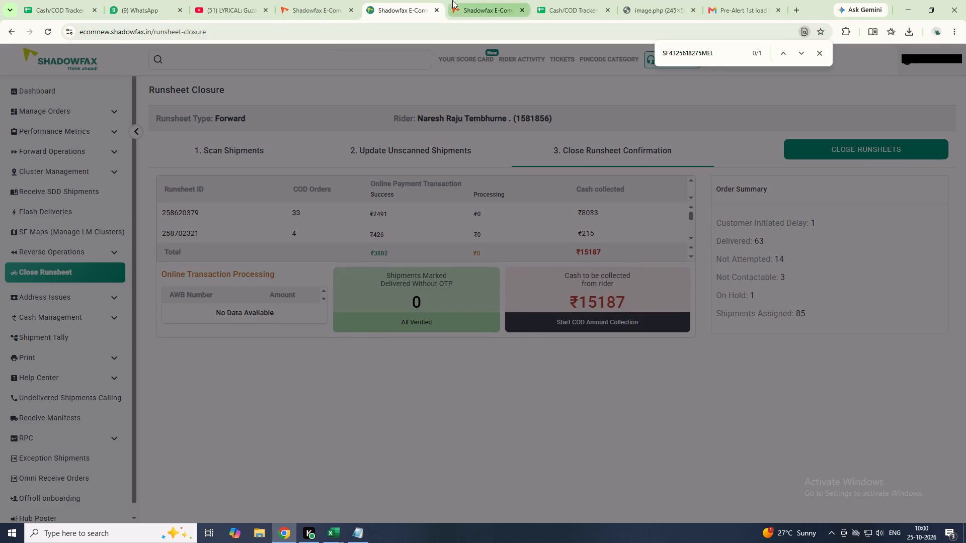
{"action": "left_click", "coordinate": [25, 340]}
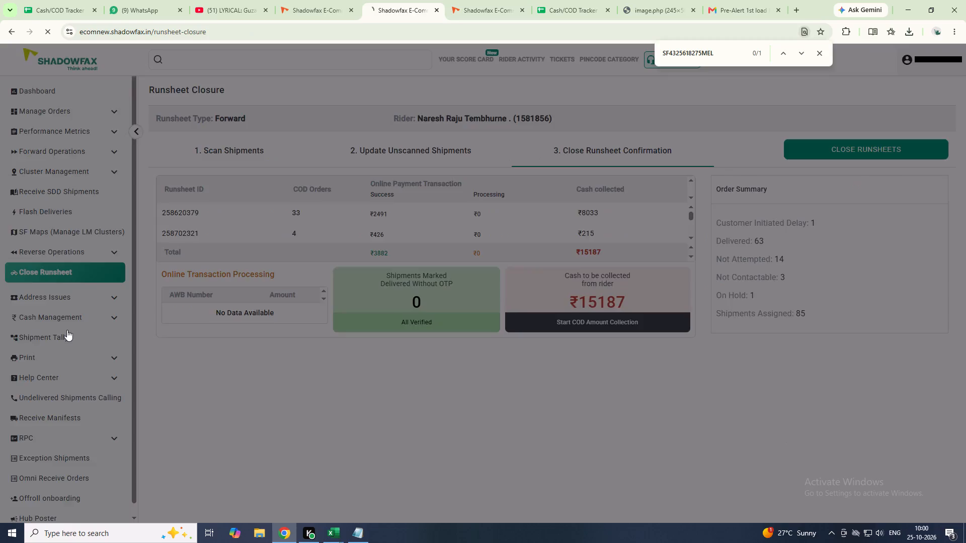